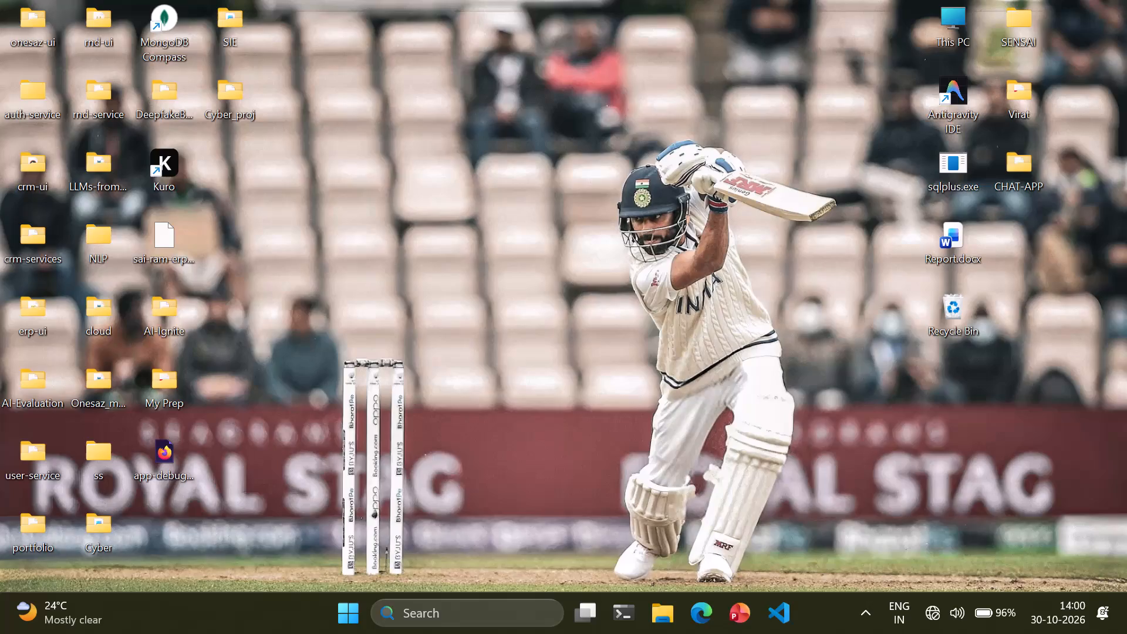
# Adjust the screen brightness to about 70 percent.
pyautogui.press('F6')
pyautogui.press('F6')
pyautogui.press('F6')
pyautogui.press('F6')
pyautogui.press('F6')
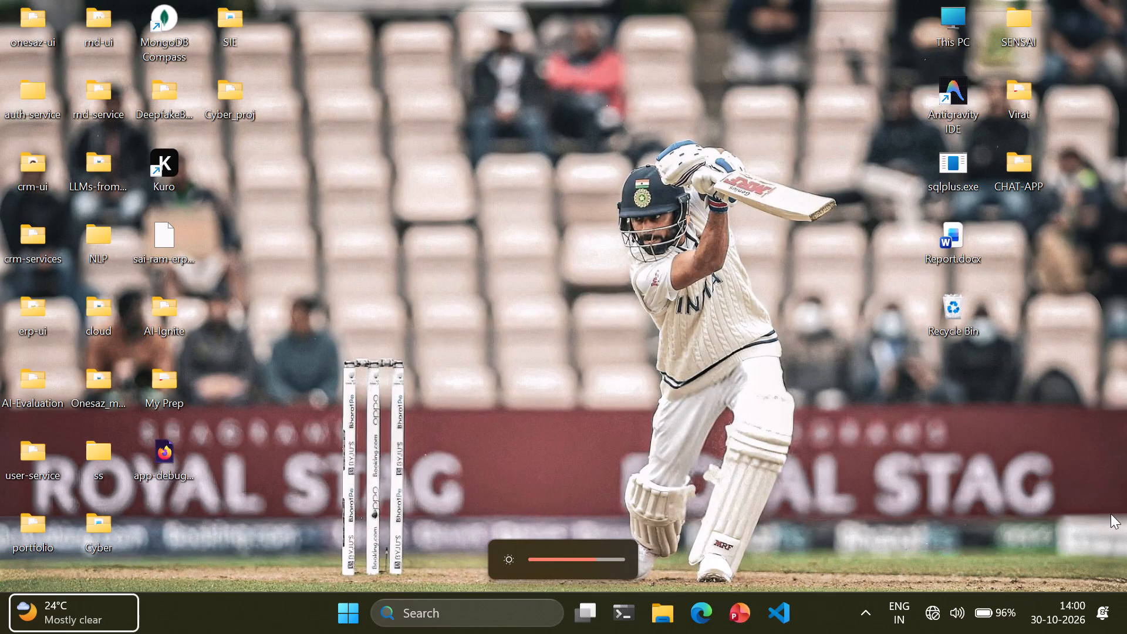
# Turn on Wi-Fi, connect to the open K-VIT network, and check its connection status in the network list.
pyautogui.click(933, 620)
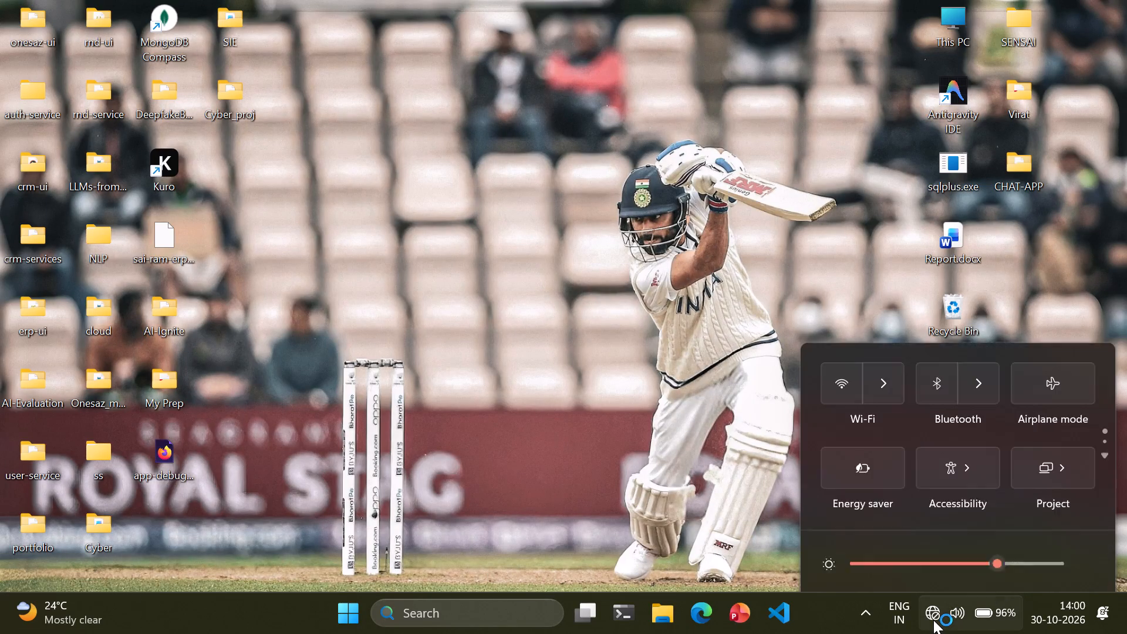
pyautogui.click(876, 269)
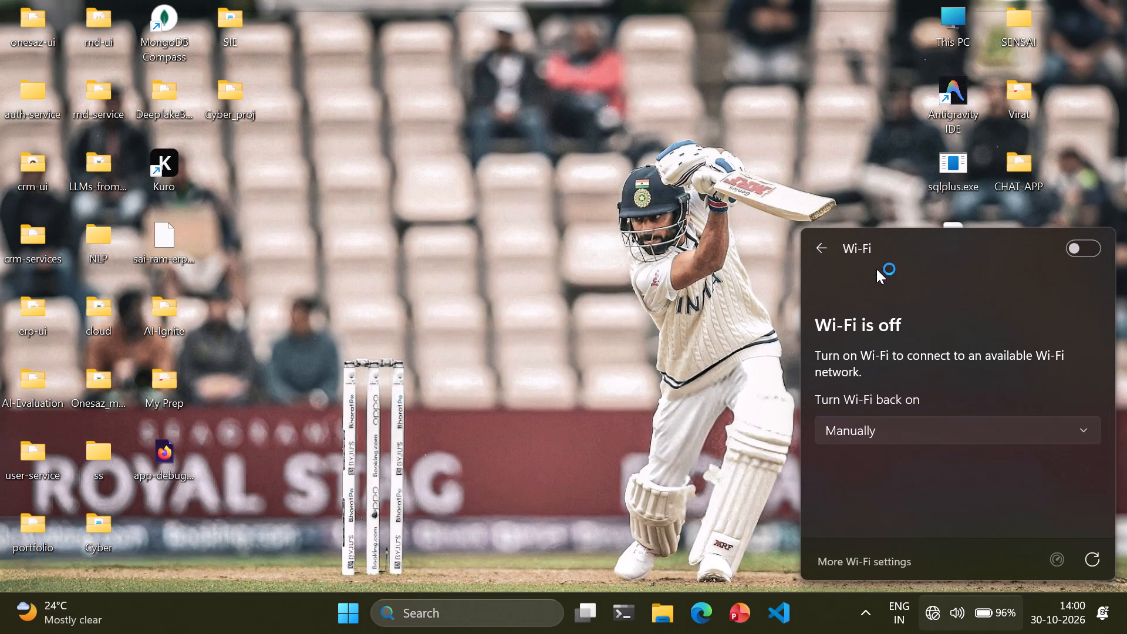
pyautogui.click(1075, 252)
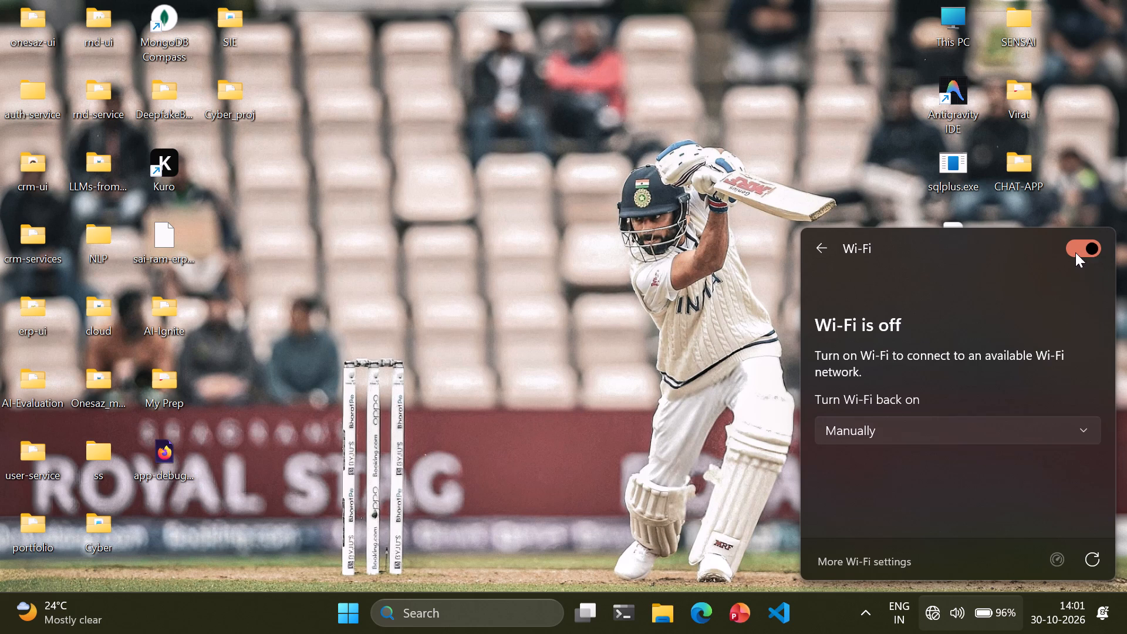
pyautogui.click(965, 299)
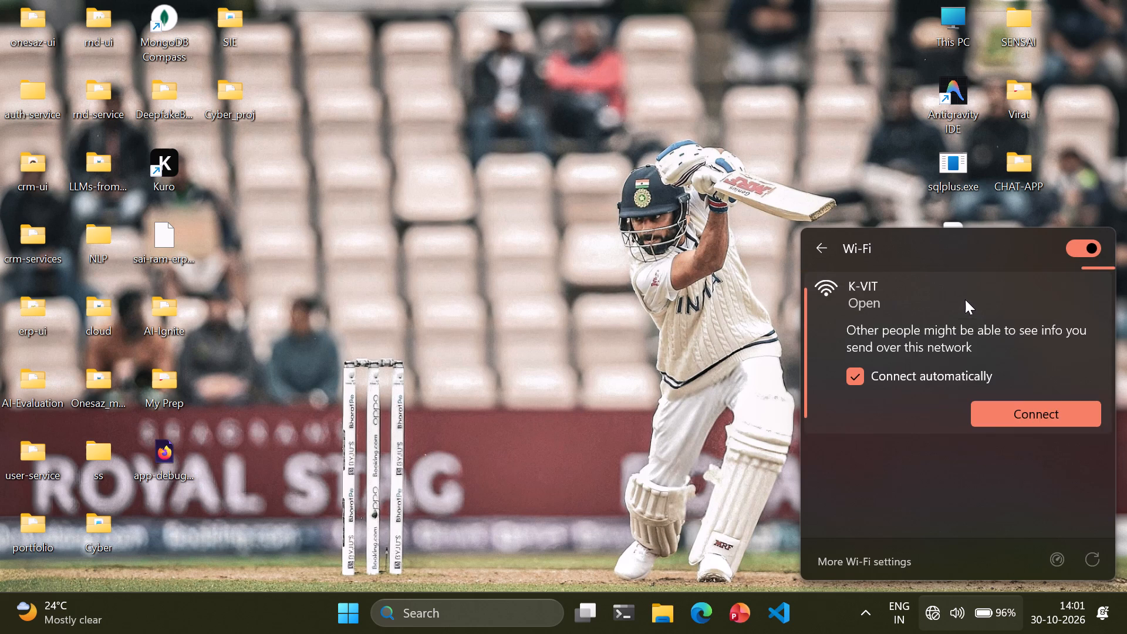
pyautogui.click(1009, 412)
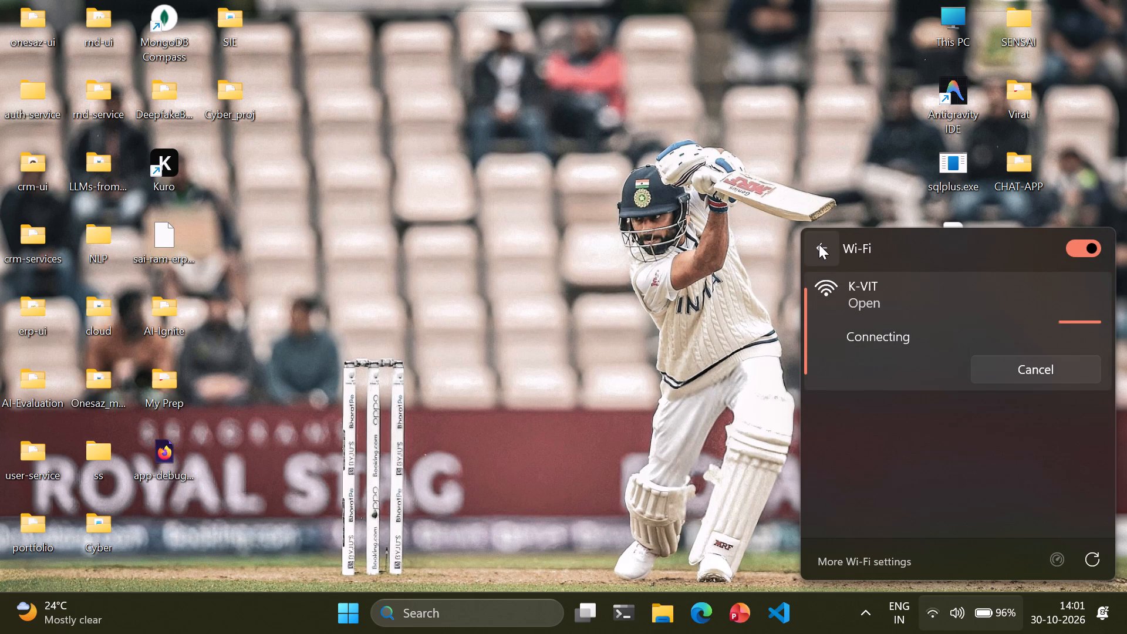
pyautogui.click(819, 244)
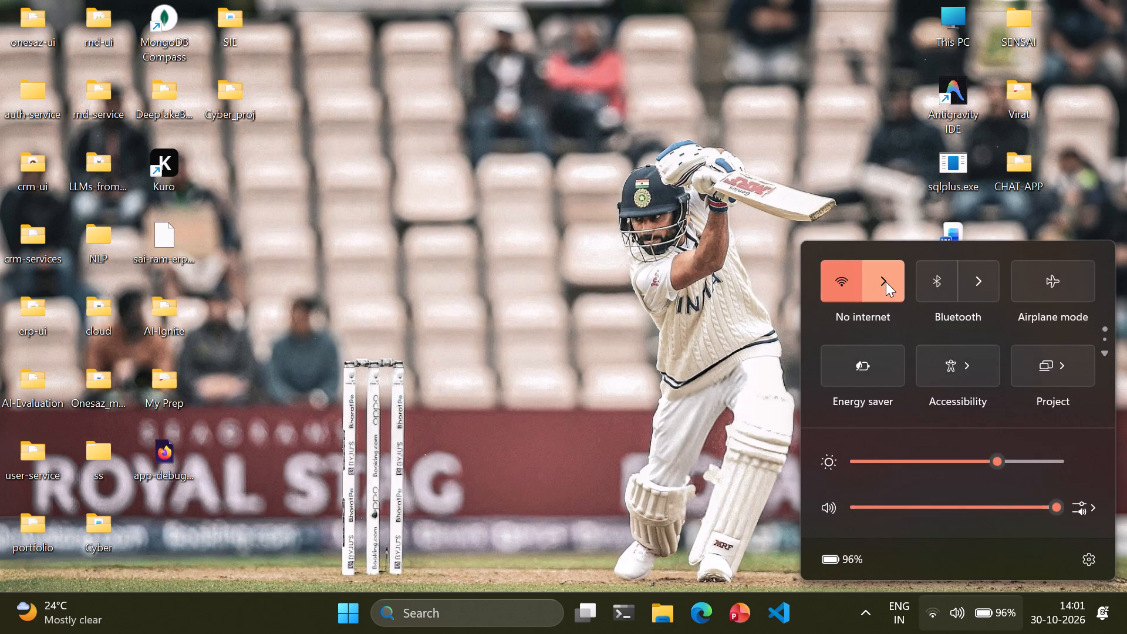
pyautogui.click(886, 282)
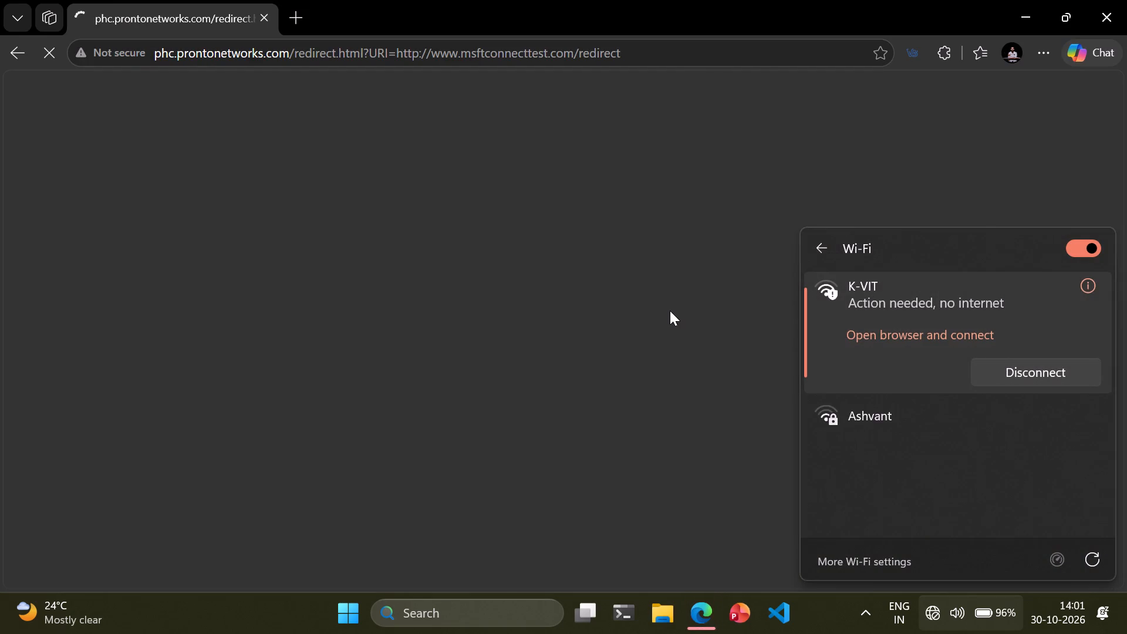
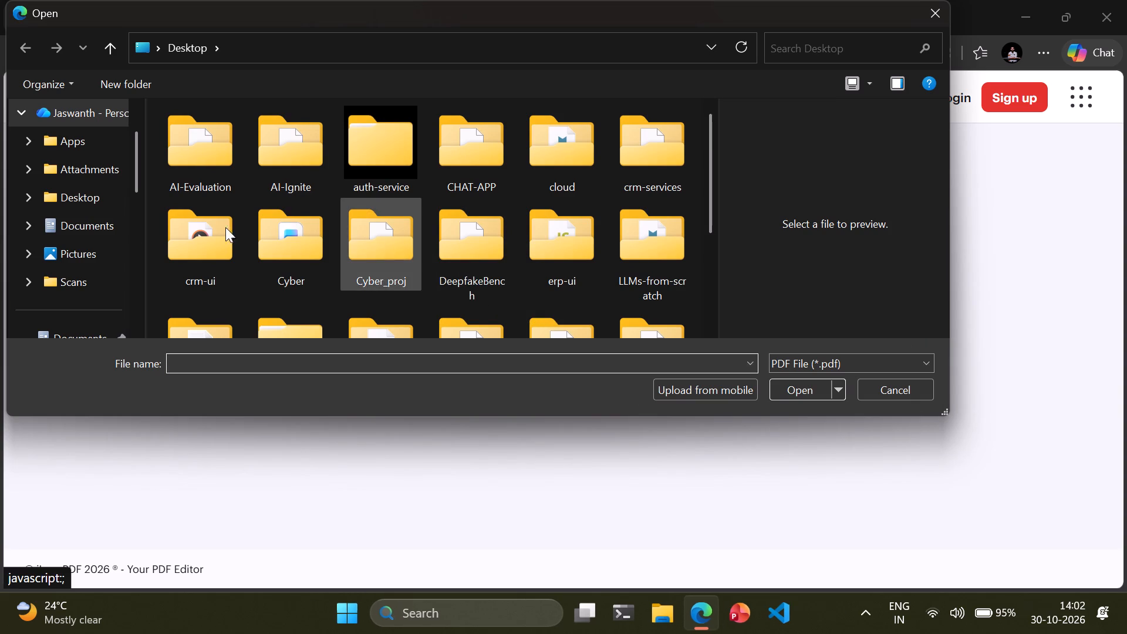
# Load DocScanner 30 Oct 2026 13-46.pdf from the Downloads folder into the online PDF editor.
pyautogui.click(97, 228)
pyautogui.scroll(-5, 97, 228)
pyautogui.scroll(3, 97, 228)
pyautogui.scroll(-1, 97, 228)
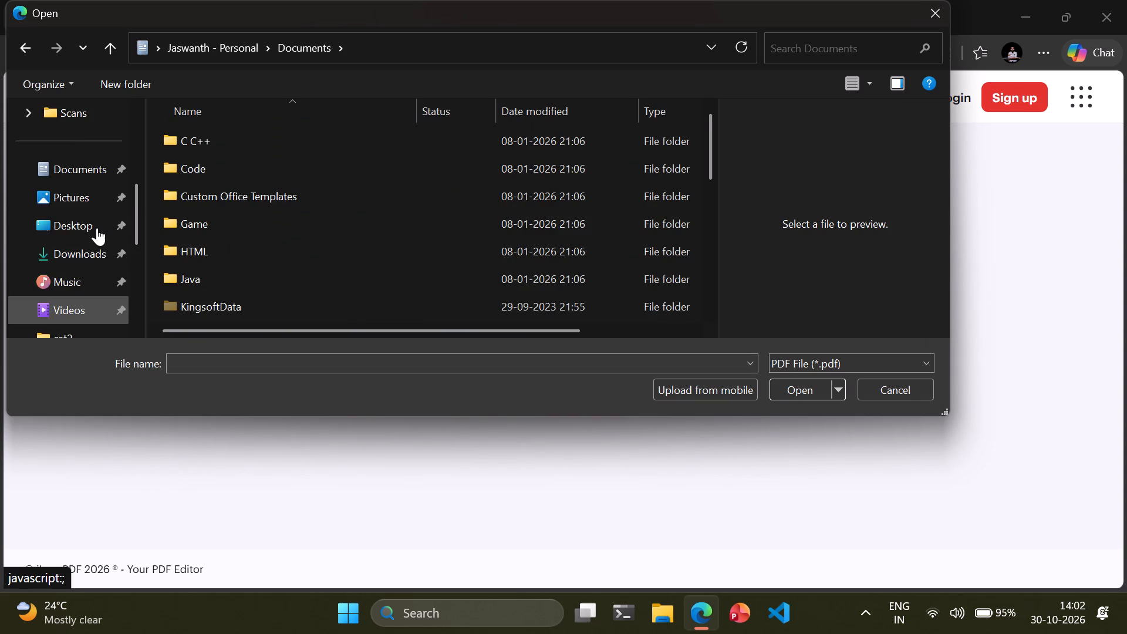
pyautogui.scroll(-1, 97, 228)
pyautogui.scroll(1, 97, 228)
pyautogui.click(54, 178)
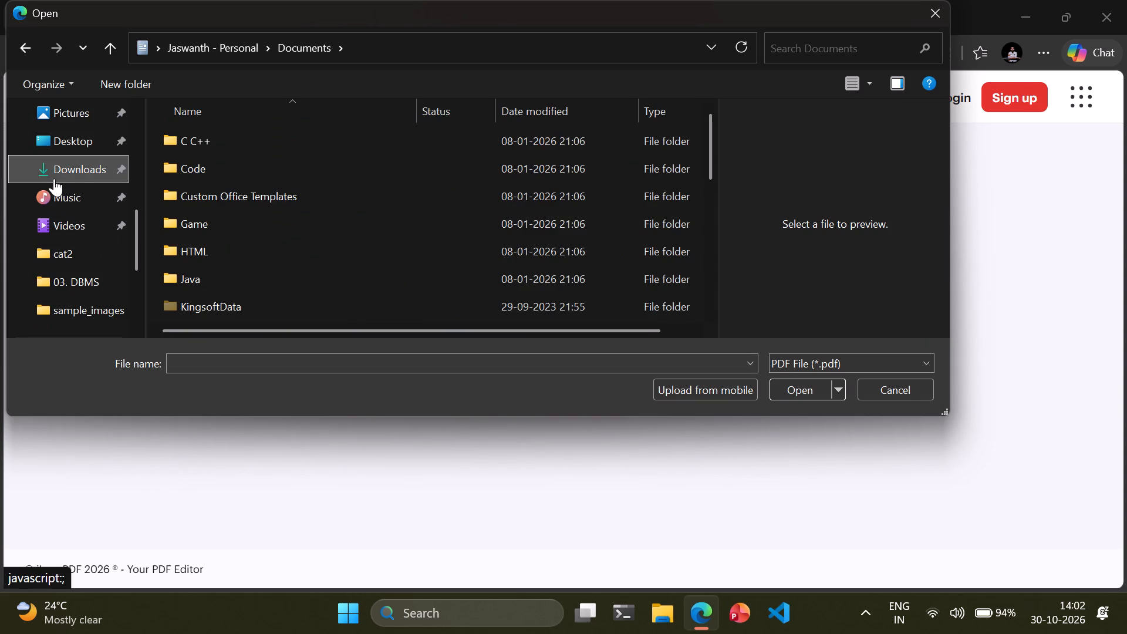
pyautogui.click(291, 159)
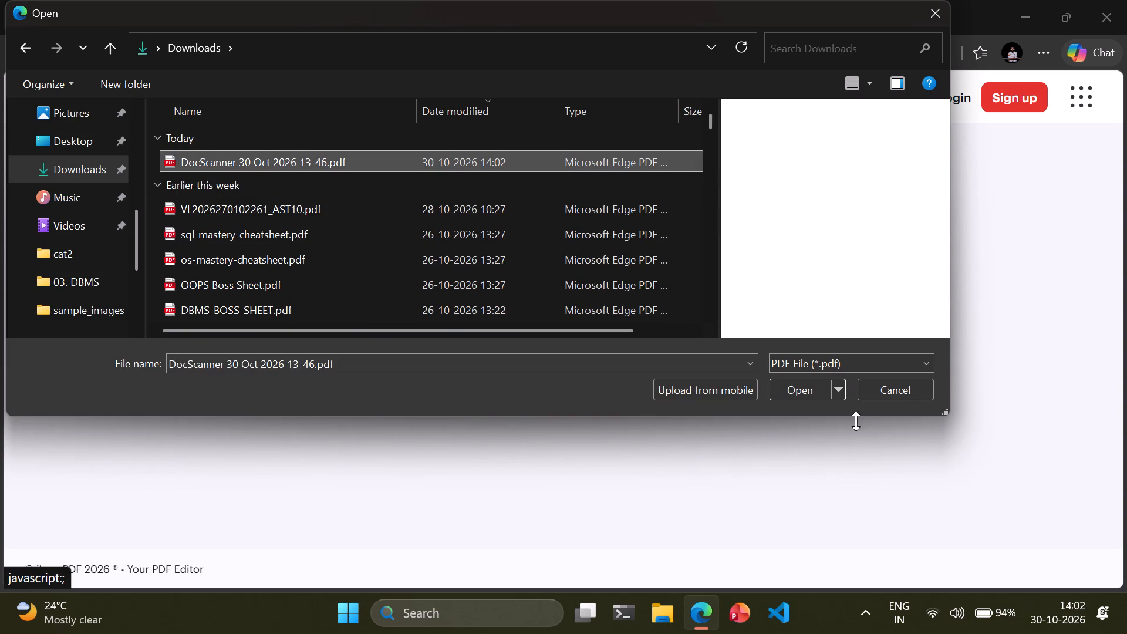
pyautogui.click(797, 399)
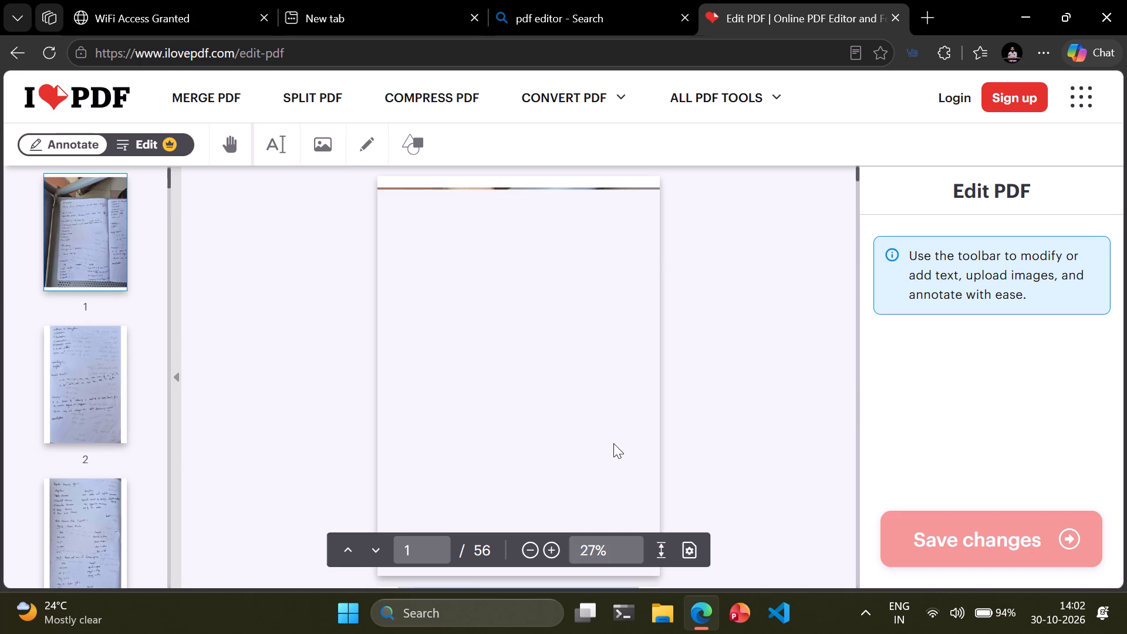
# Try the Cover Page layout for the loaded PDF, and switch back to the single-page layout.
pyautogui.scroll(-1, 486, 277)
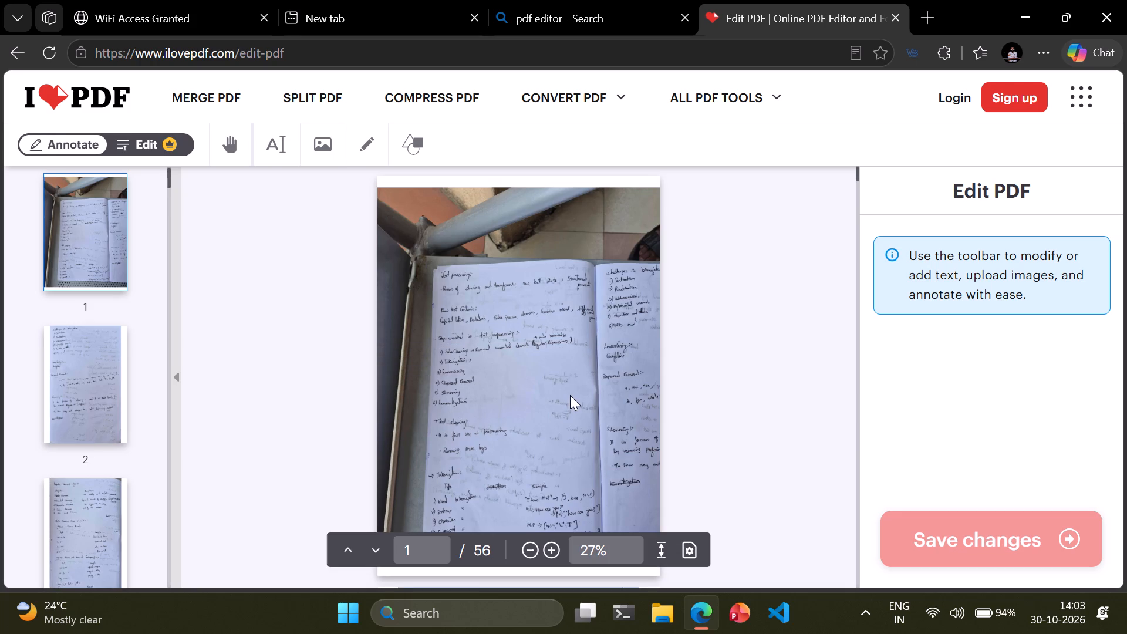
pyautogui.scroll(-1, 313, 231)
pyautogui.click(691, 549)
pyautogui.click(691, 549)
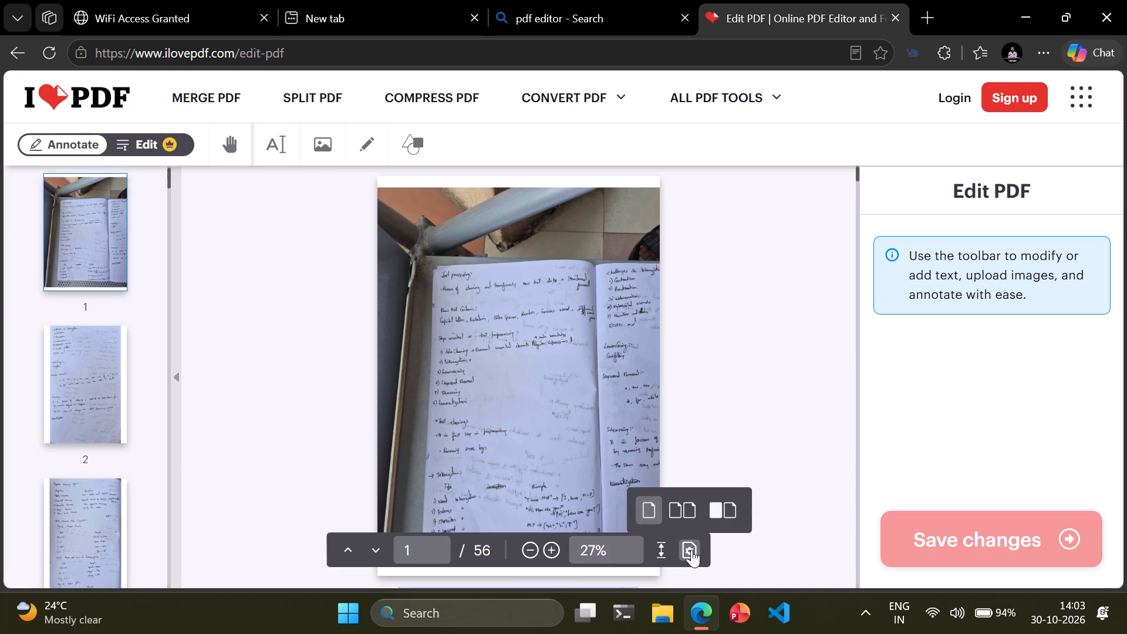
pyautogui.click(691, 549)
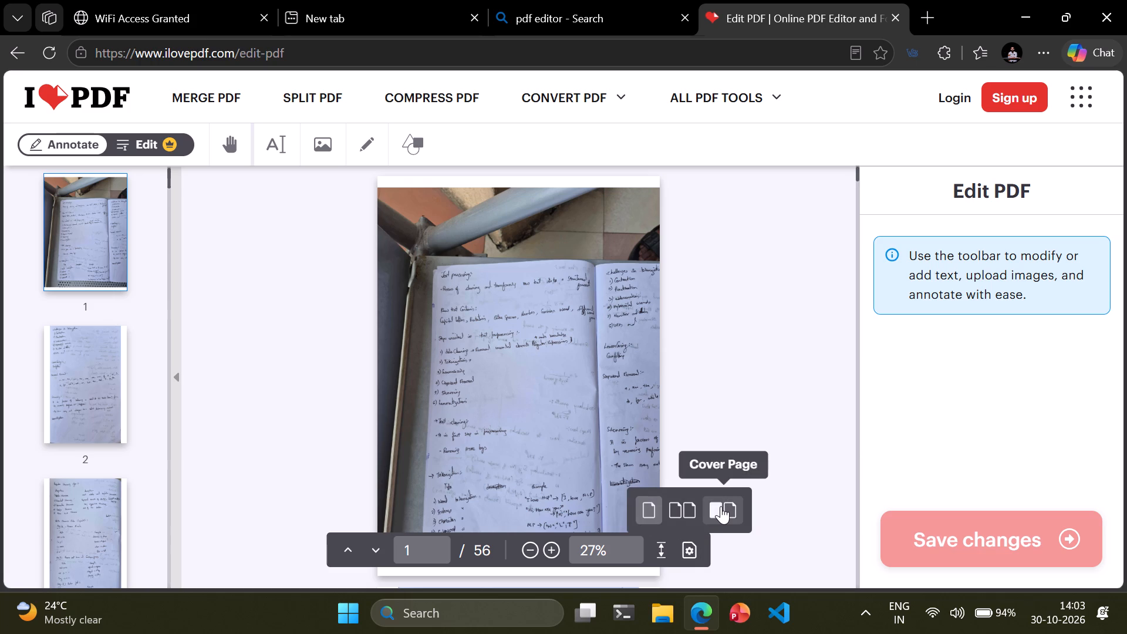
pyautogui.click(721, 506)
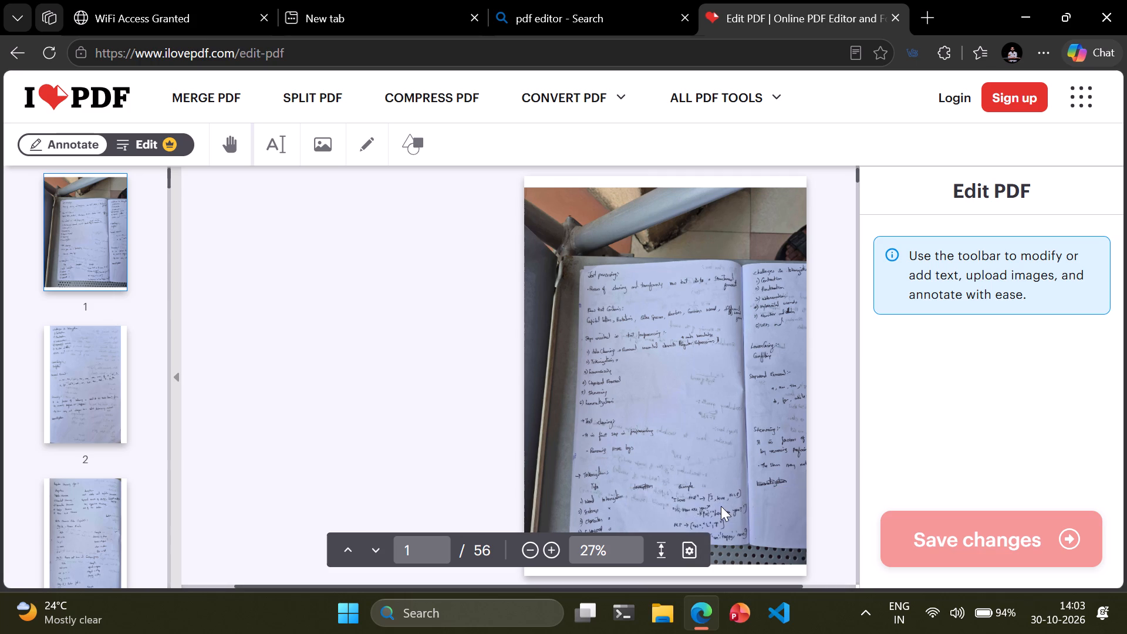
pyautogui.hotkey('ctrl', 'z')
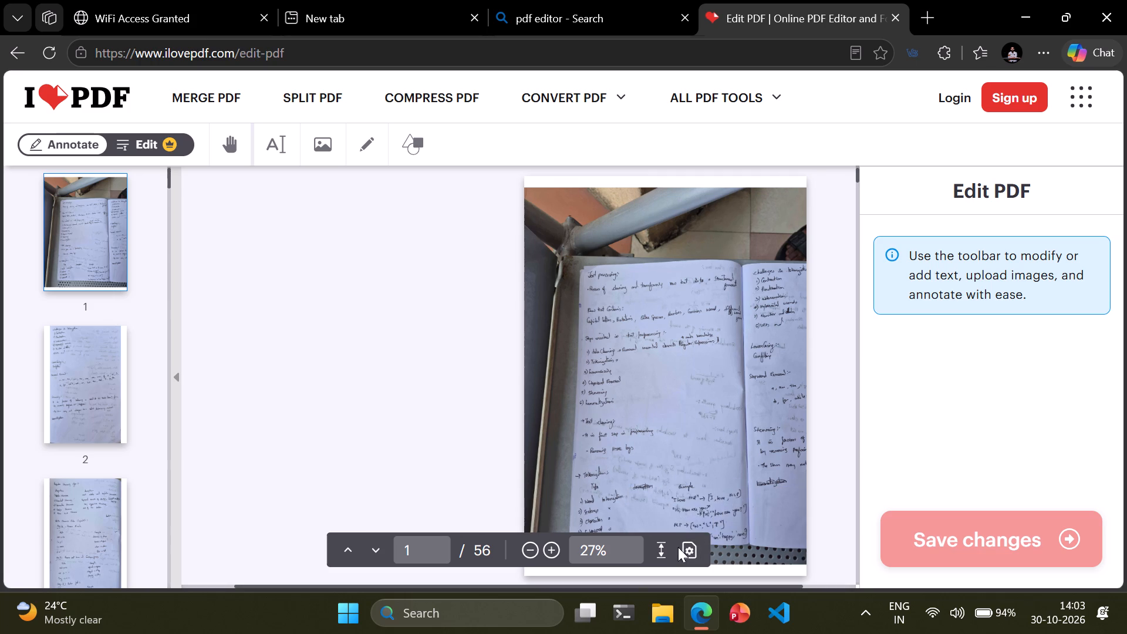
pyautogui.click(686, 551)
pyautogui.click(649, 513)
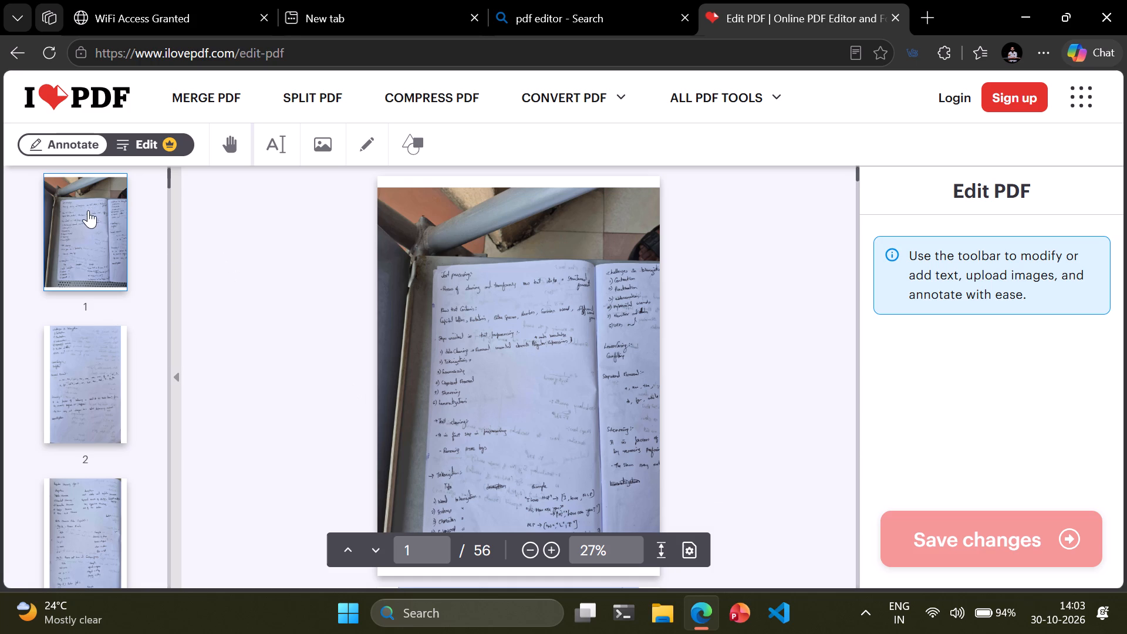
# Add a text box with the default placeholder text to page 1 of the PDF.
pyautogui.scroll(7, 88, 210)
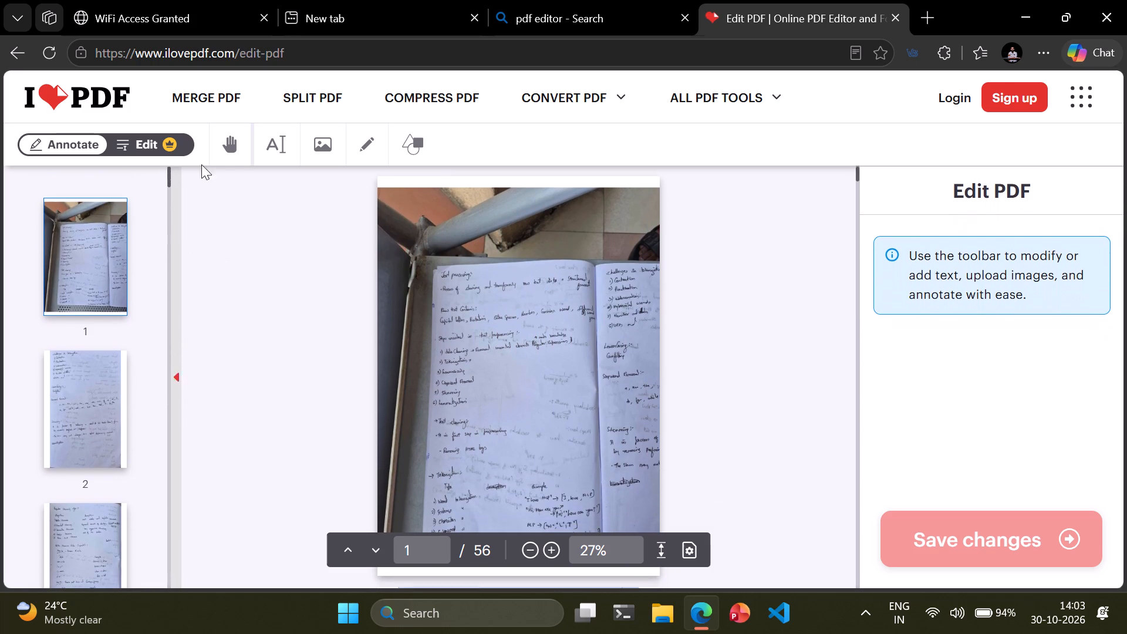
pyautogui.click(308, 359)
pyautogui.scroll(1, 582, 383)
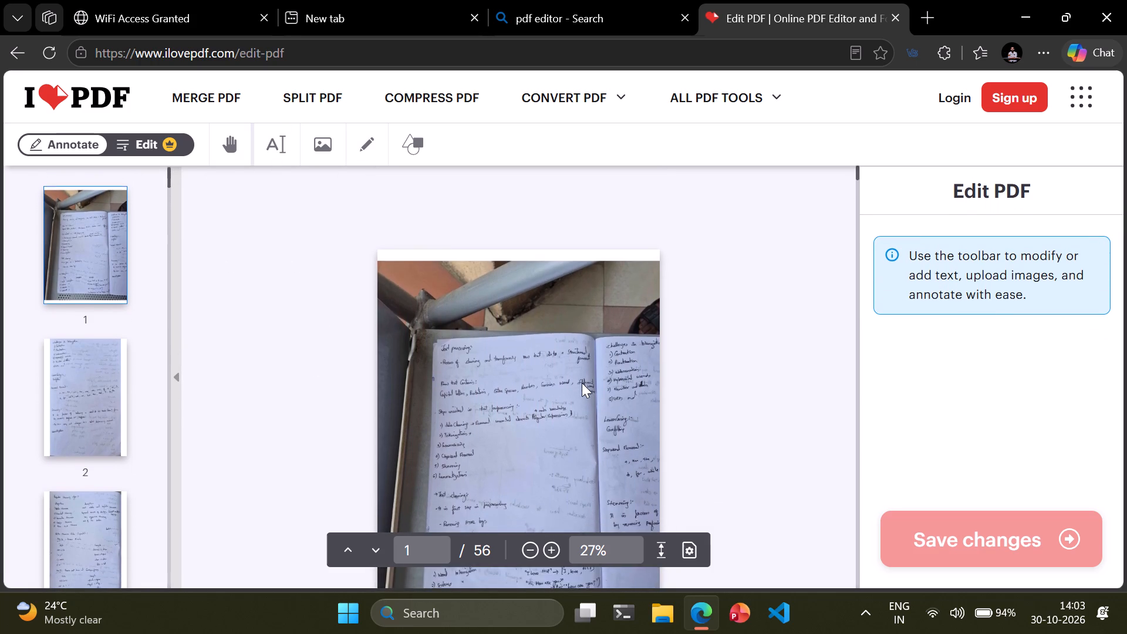
pyautogui.scroll(-3, 582, 383)
pyautogui.scroll(6, 582, 383)
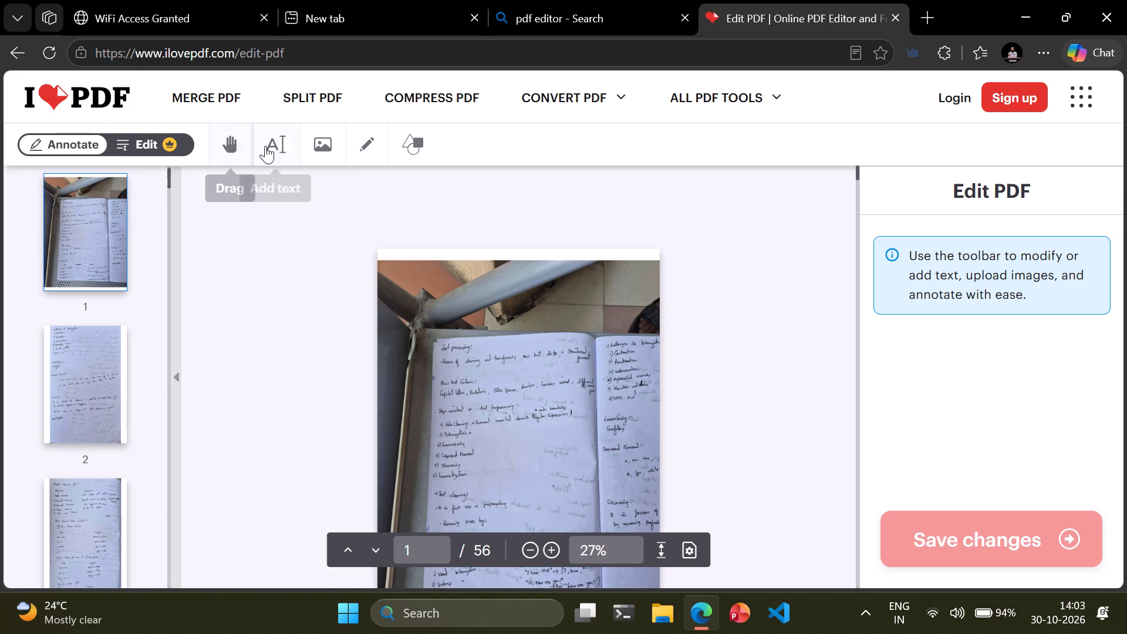
pyautogui.click(276, 146)
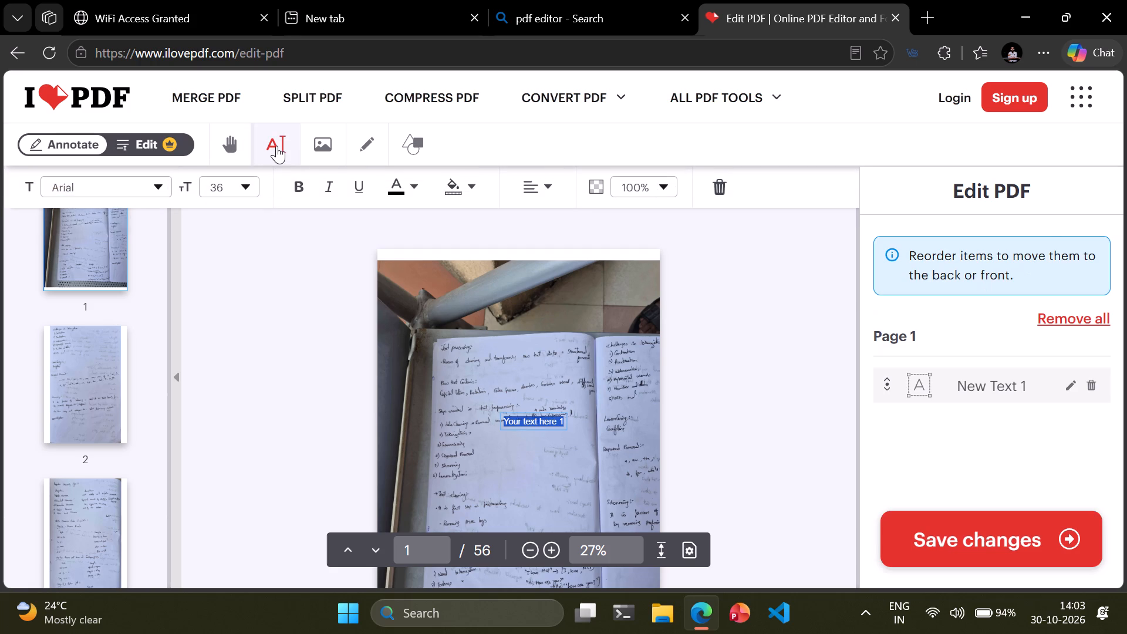
pyautogui.click(182, 396)
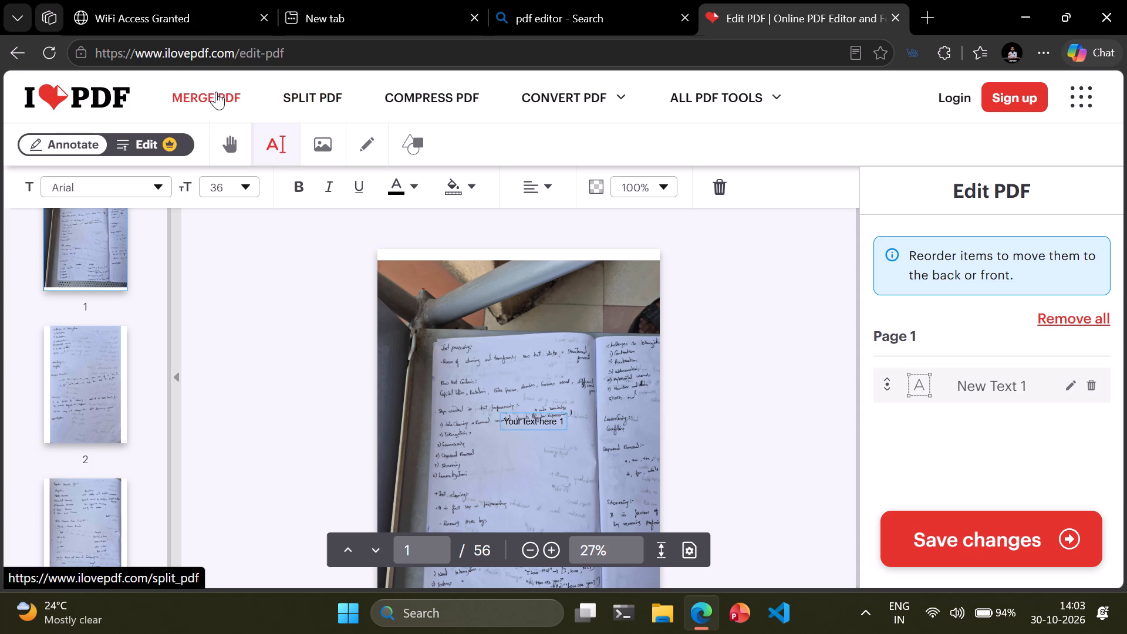
pyautogui.click(272, 373)
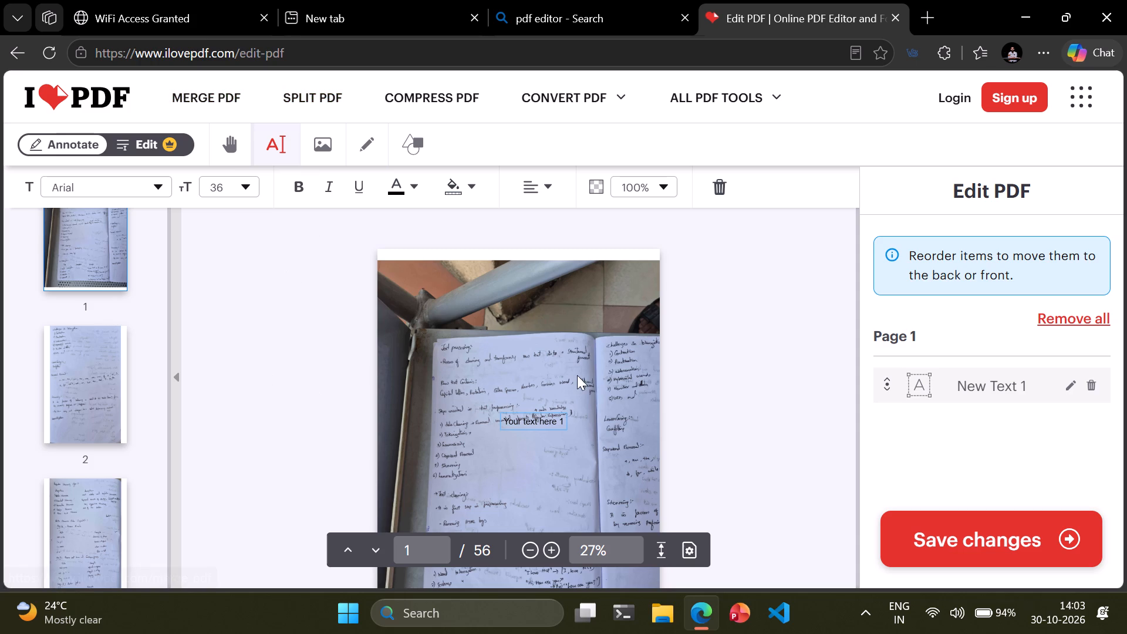
# Locate DocScanner 30 Oct 2026 13-46.pdf in the Downloads folder through the browser's downloads and open it with Word.
pyautogui.scroll(-11, 577, 375)
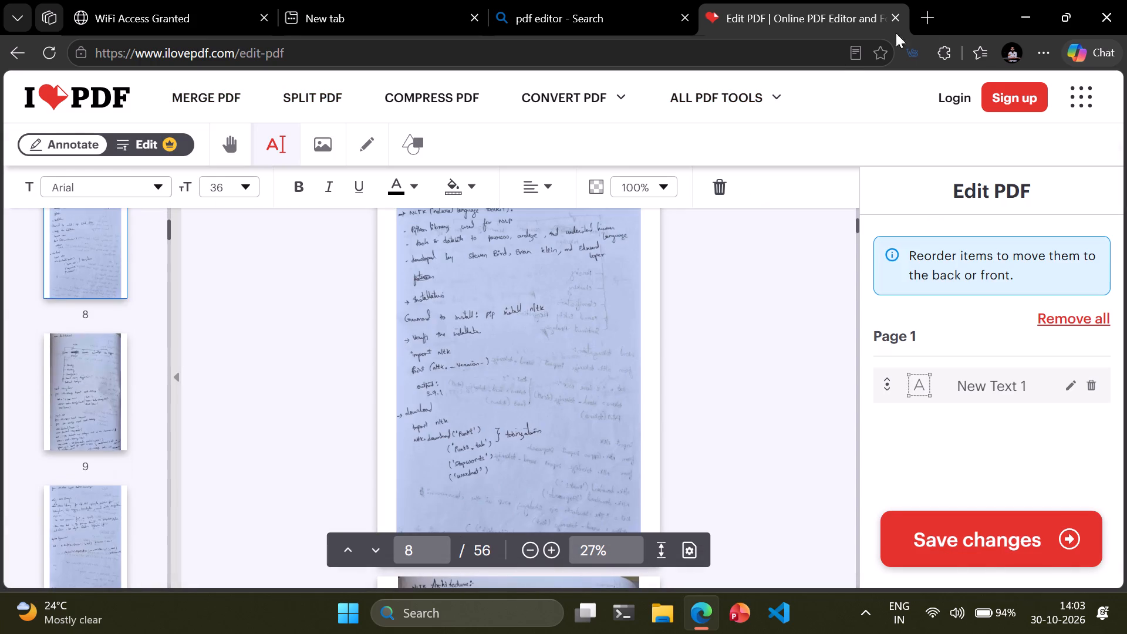
pyautogui.hotkey('ctrl', 'j')
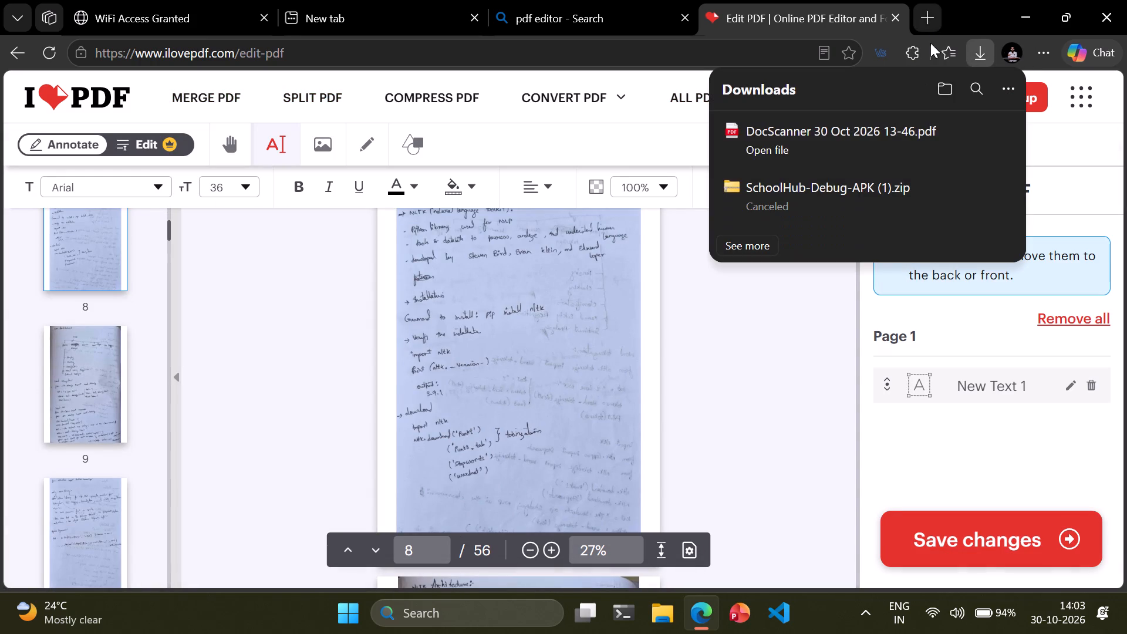
pyautogui.click(969, 140)
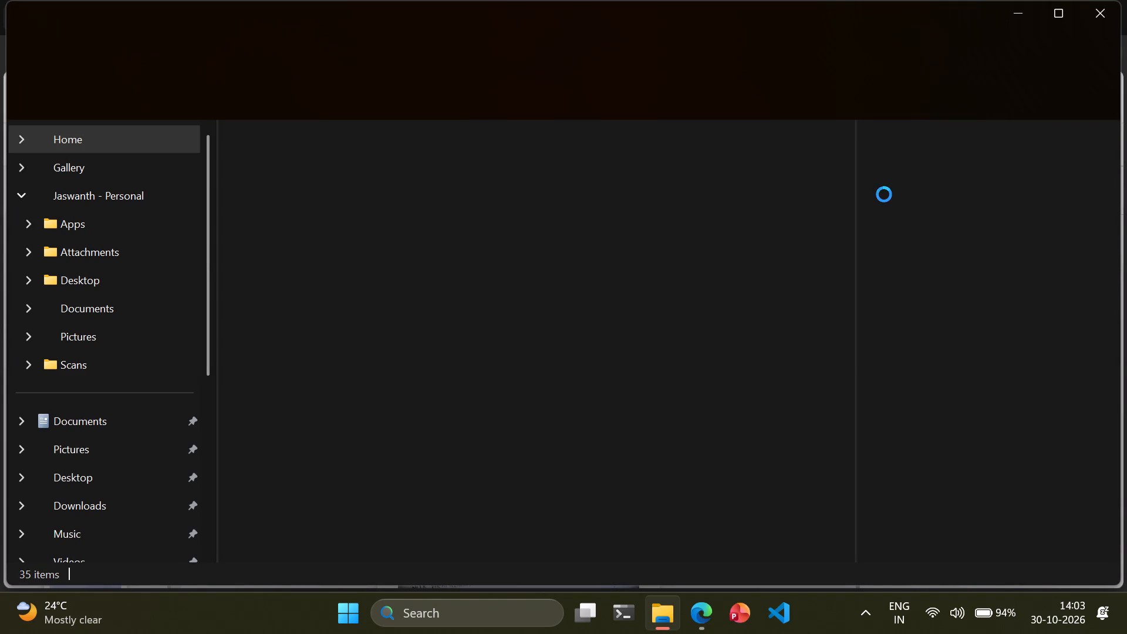
pyautogui.hscroll(-1, 637, 219)
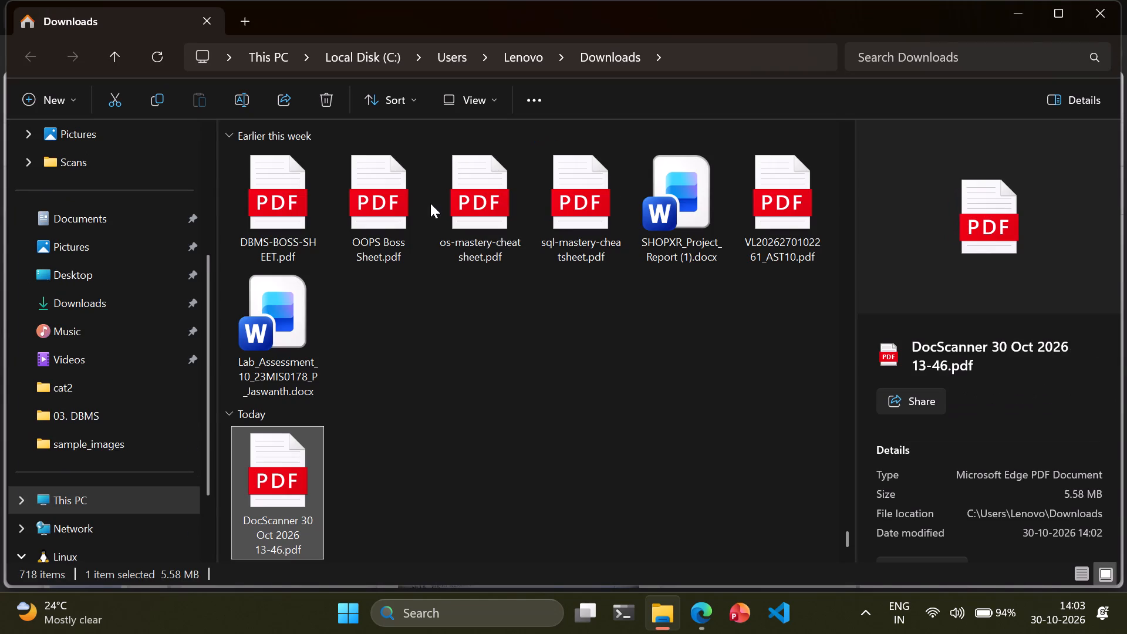
pyautogui.rightClick(287, 504)
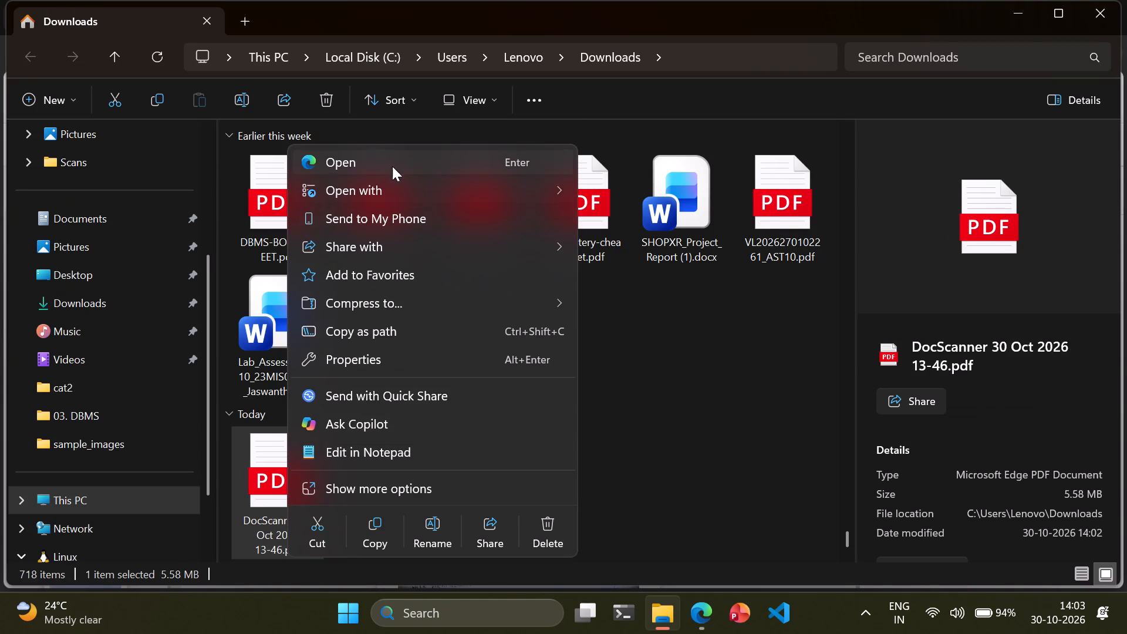
pyautogui.click(704, 356)
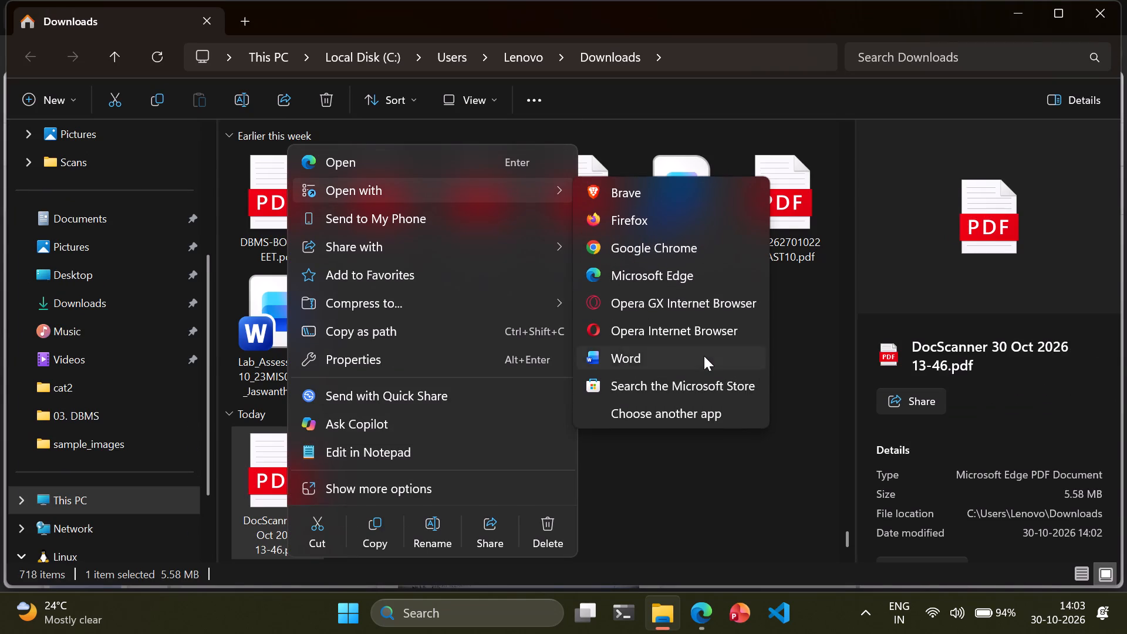
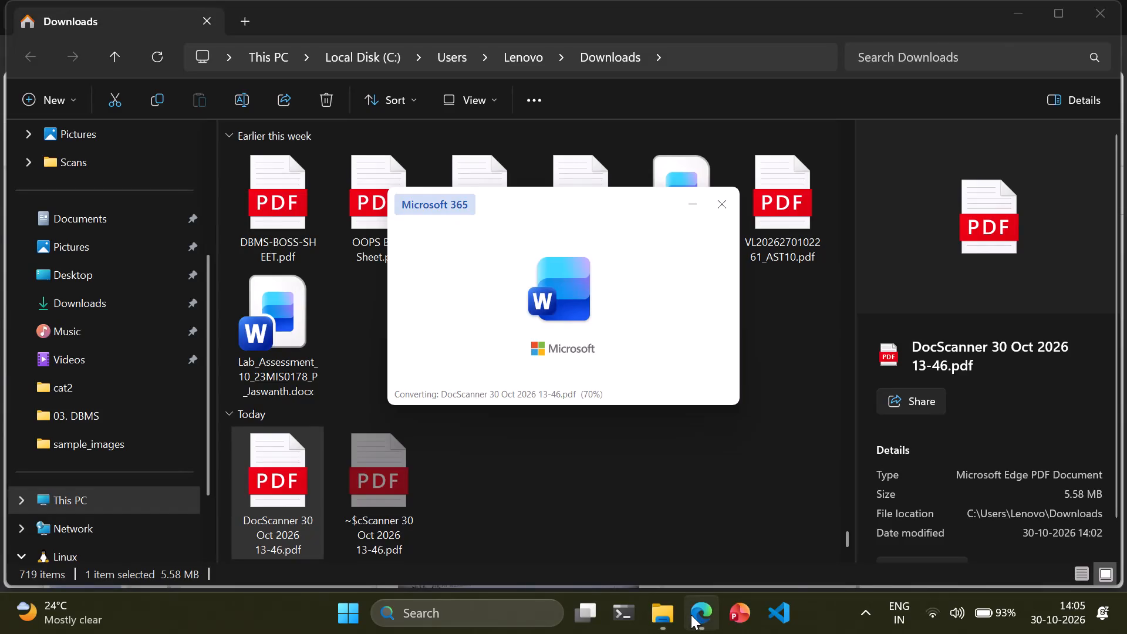
# Switch to Edge and look over the first pages of the PDF in the online editor.
pyautogui.click(691, 615)
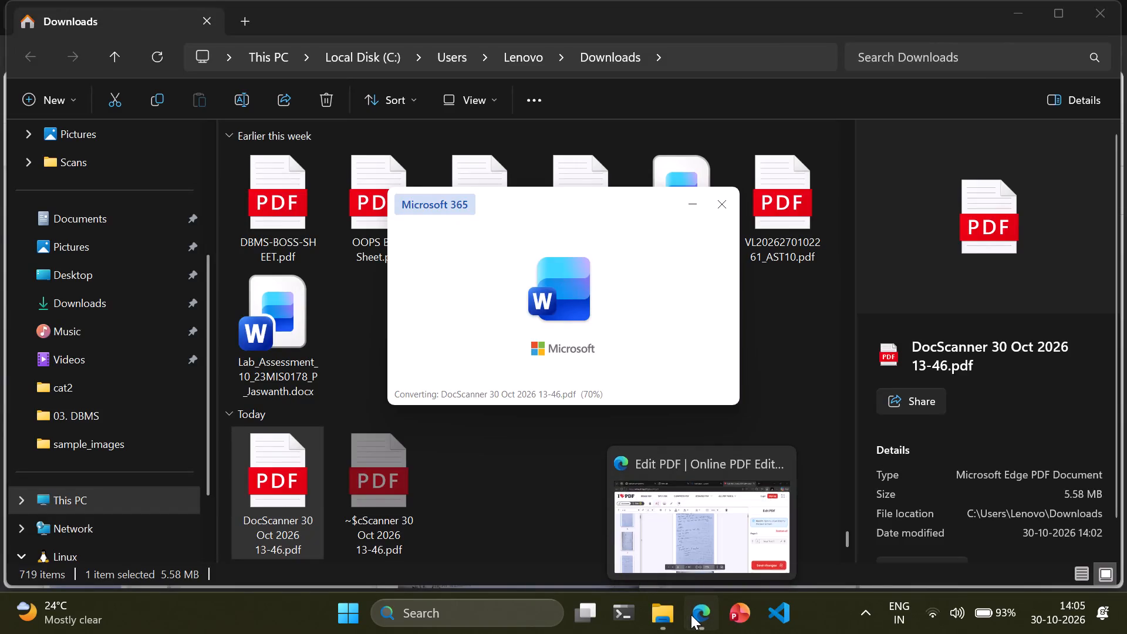
pyautogui.scroll(17, 586, 451)
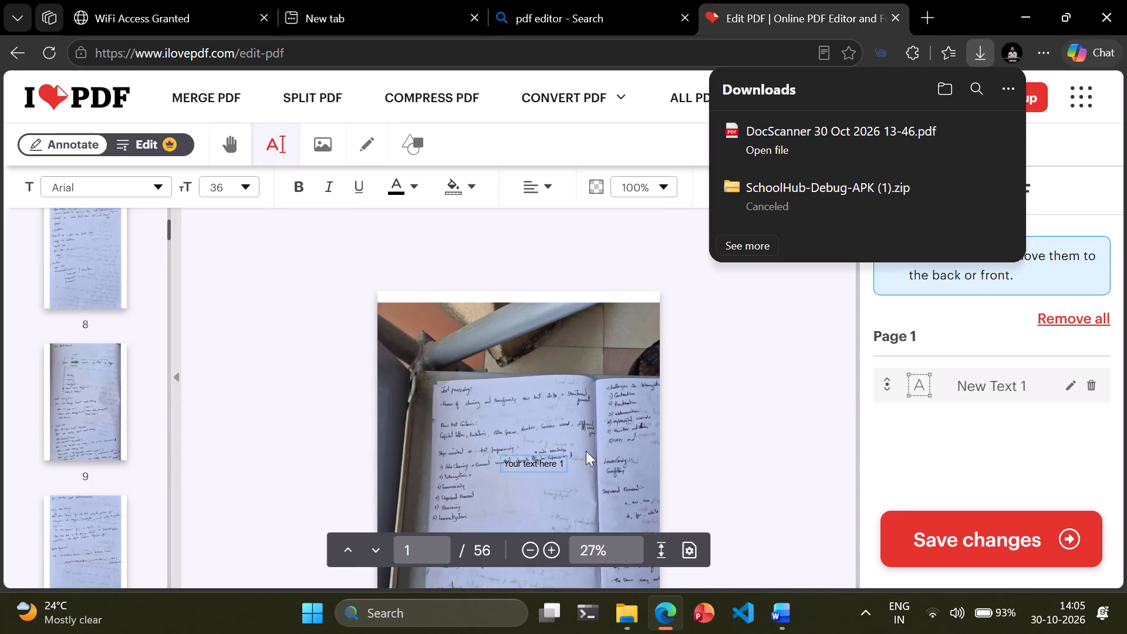
pyautogui.scroll(10, 586, 451)
pyautogui.scroll(-1, 586, 451)
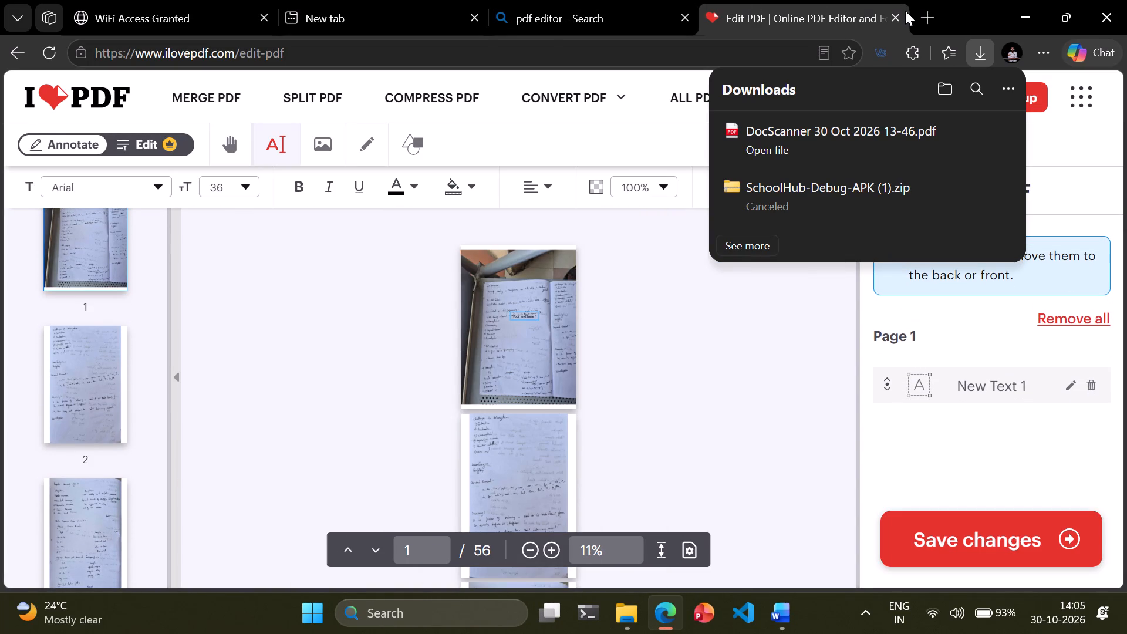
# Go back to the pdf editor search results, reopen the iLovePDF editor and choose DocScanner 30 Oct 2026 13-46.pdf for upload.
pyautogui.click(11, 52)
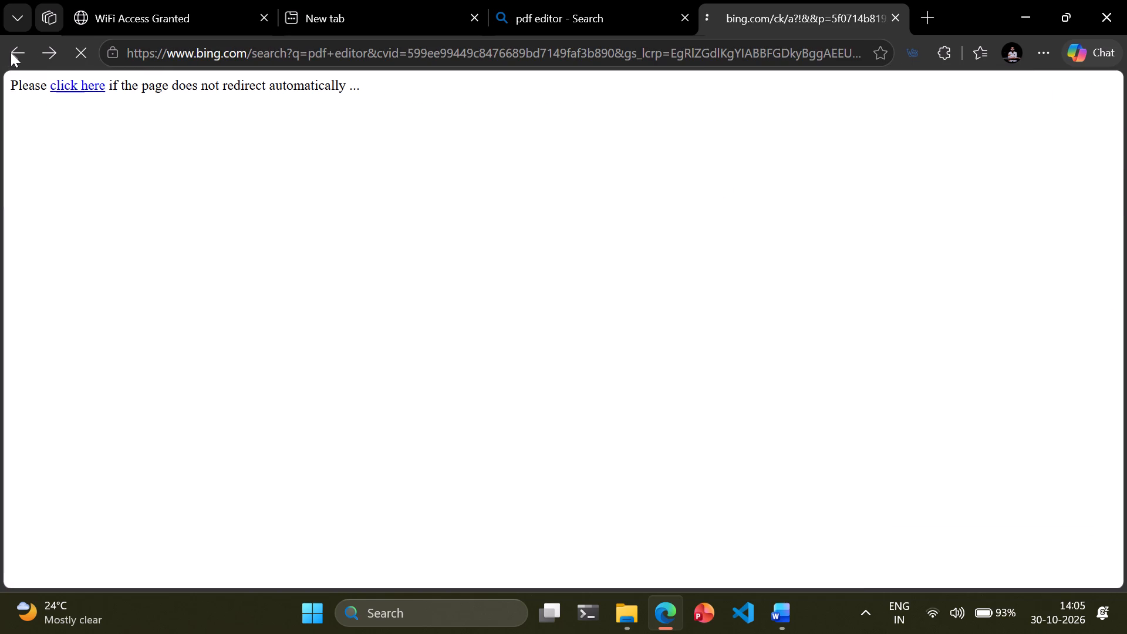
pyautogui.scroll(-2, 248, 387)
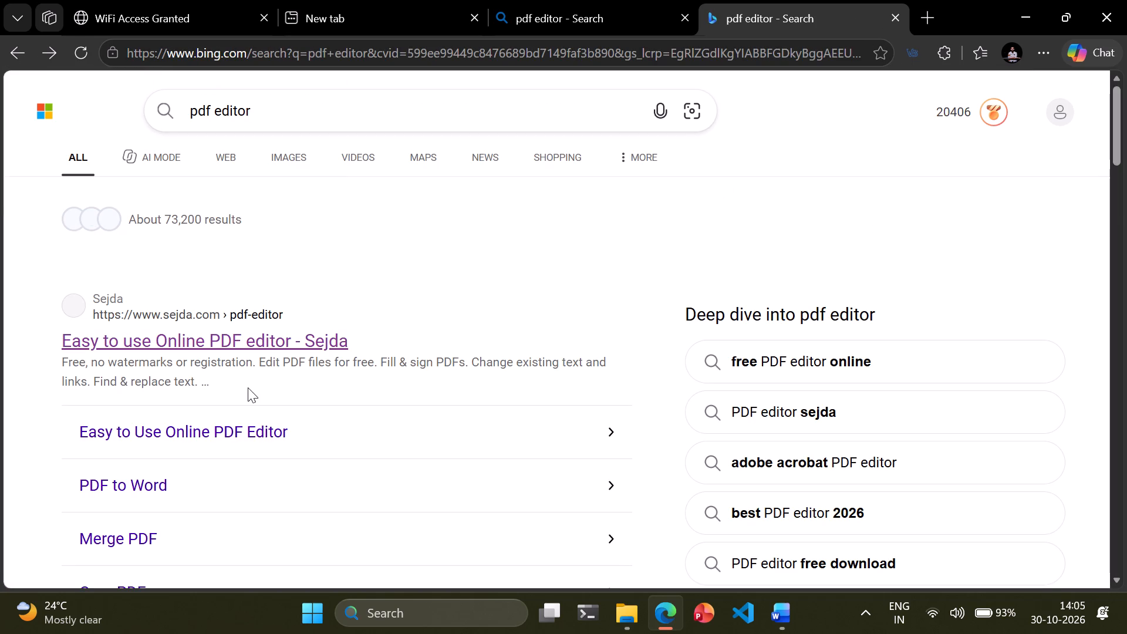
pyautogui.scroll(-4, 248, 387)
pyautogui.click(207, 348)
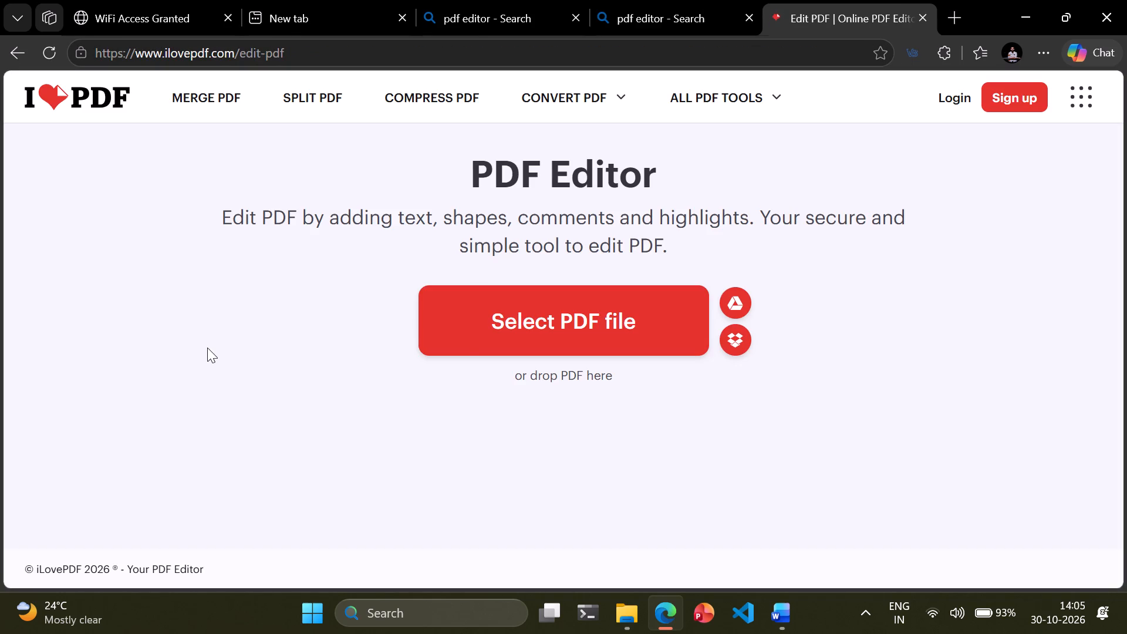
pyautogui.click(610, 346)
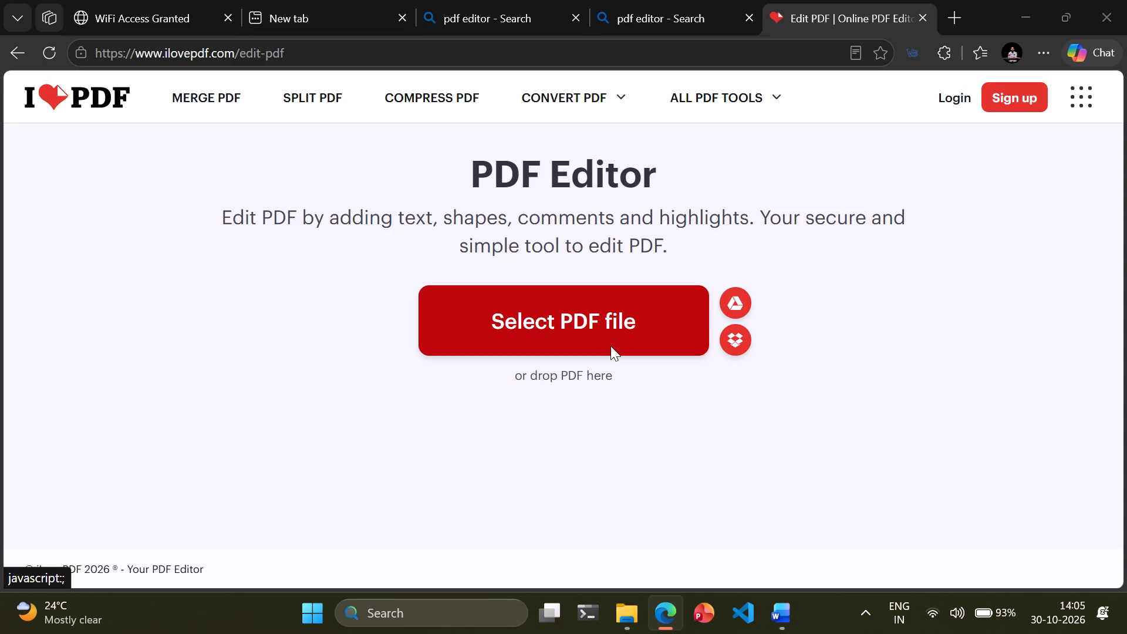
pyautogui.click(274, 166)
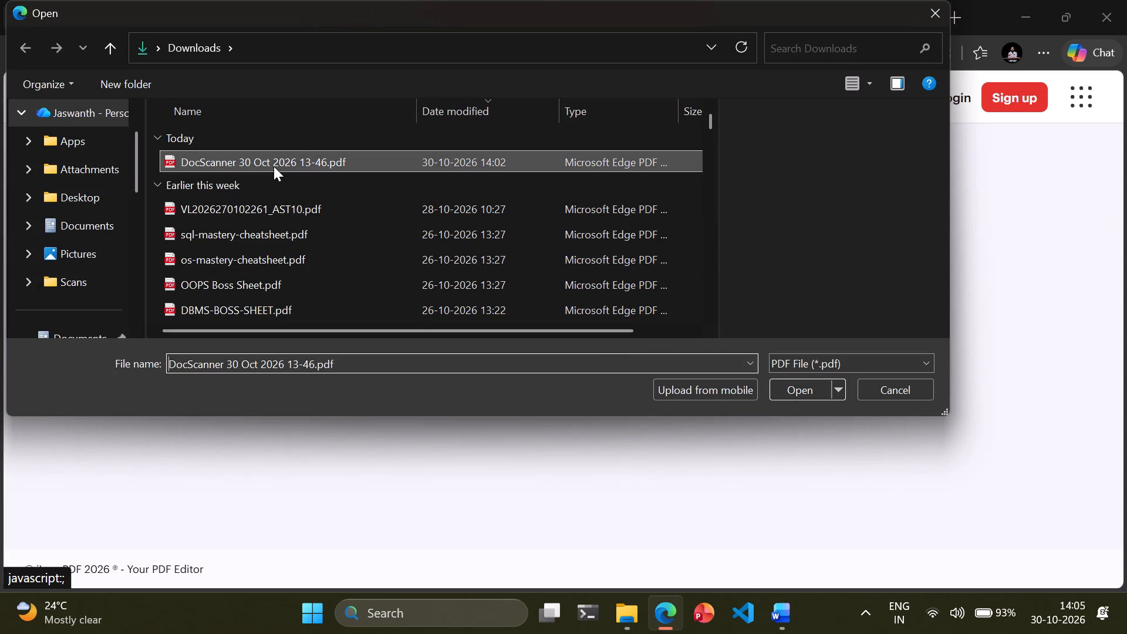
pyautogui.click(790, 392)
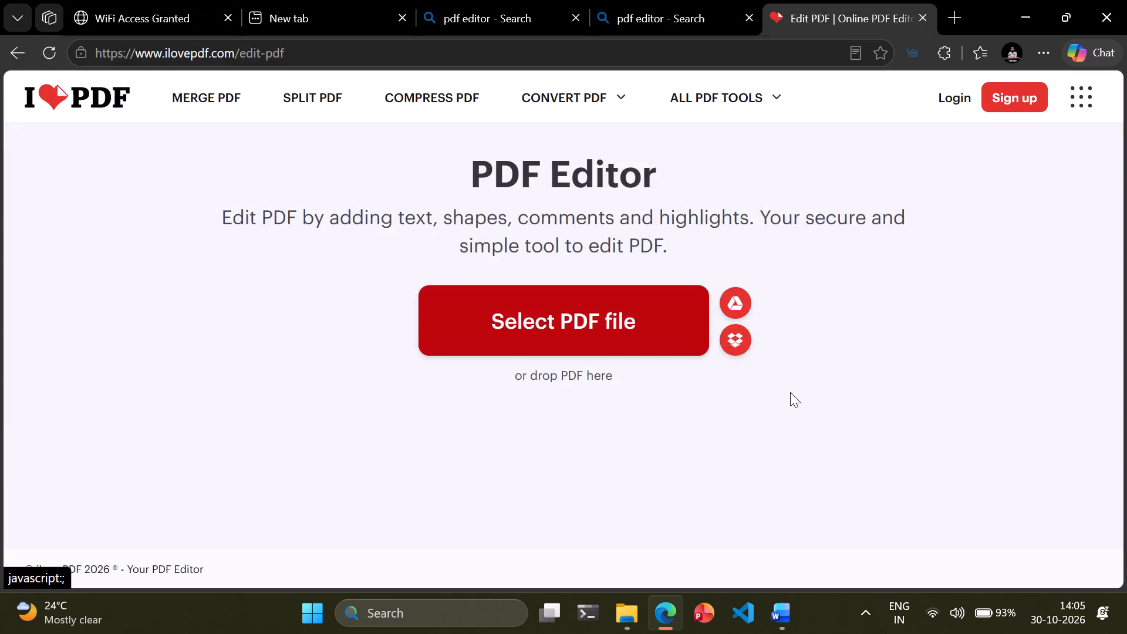
# Compress DocScanner 30 Oct 2026 13-46.pdf with iLovePDF's Compress PDF tool at the recommended compression level.
pyautogui.click(435, 96)
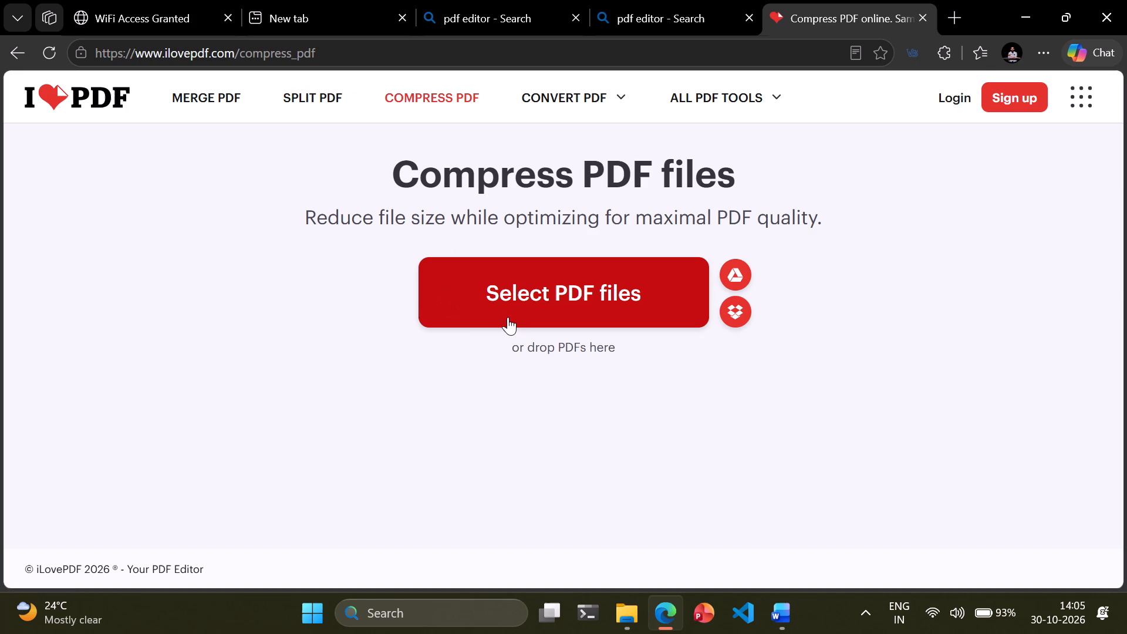
pyautogui.click(524, 308)
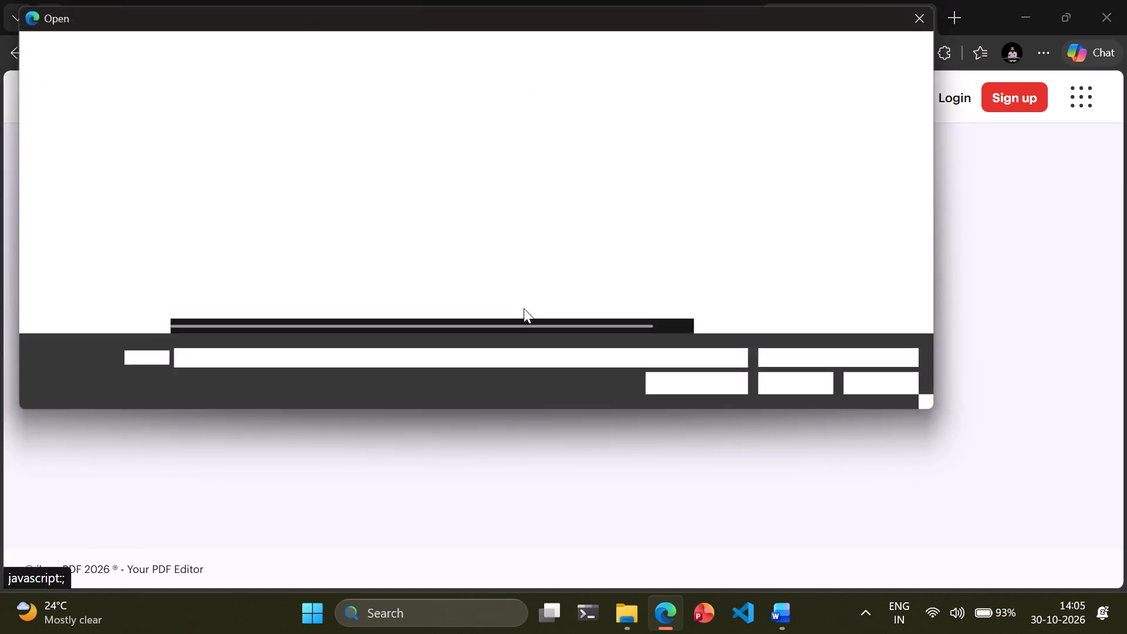
pyautogui.click(304, 165)
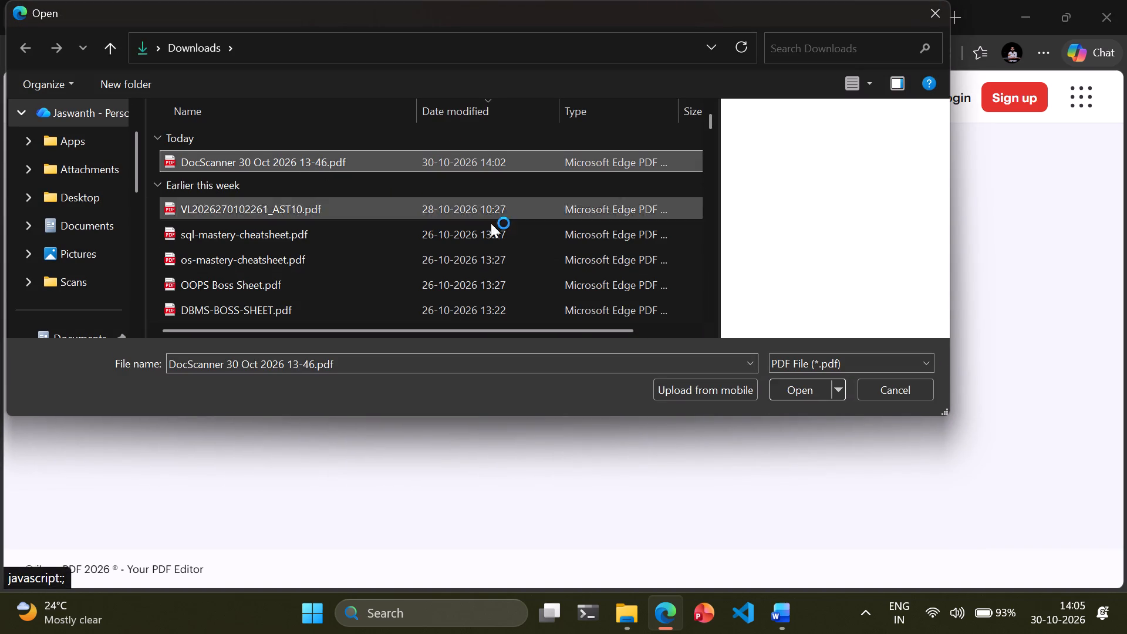
pyautogui.click(785, 383)
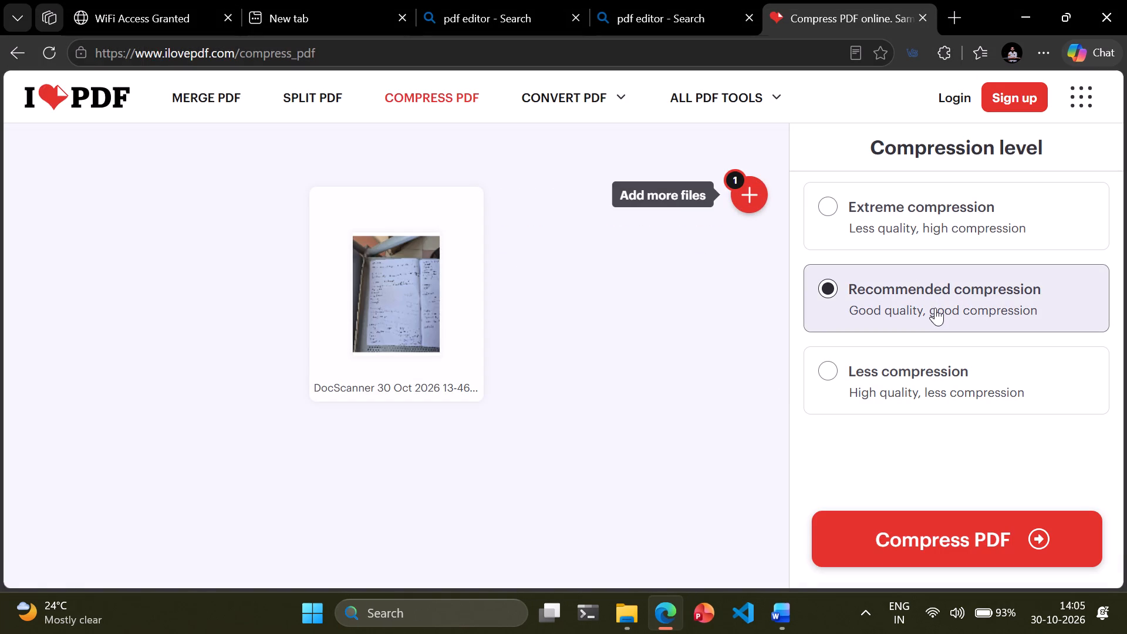
pyautogui.click(949, 530)
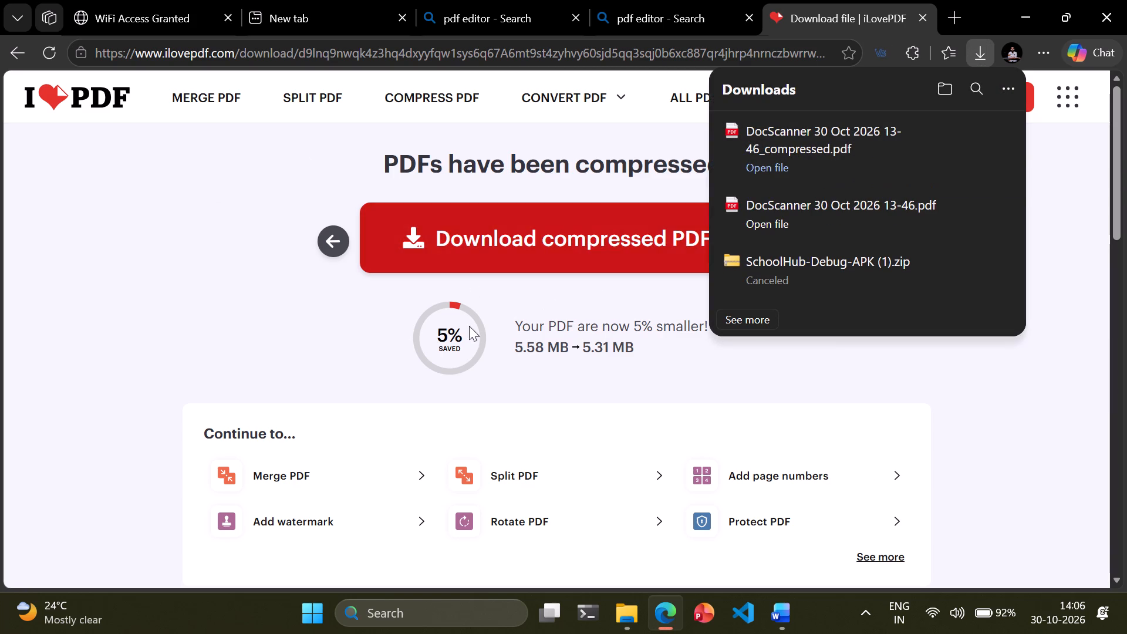
pyautogui.click(593, 377)
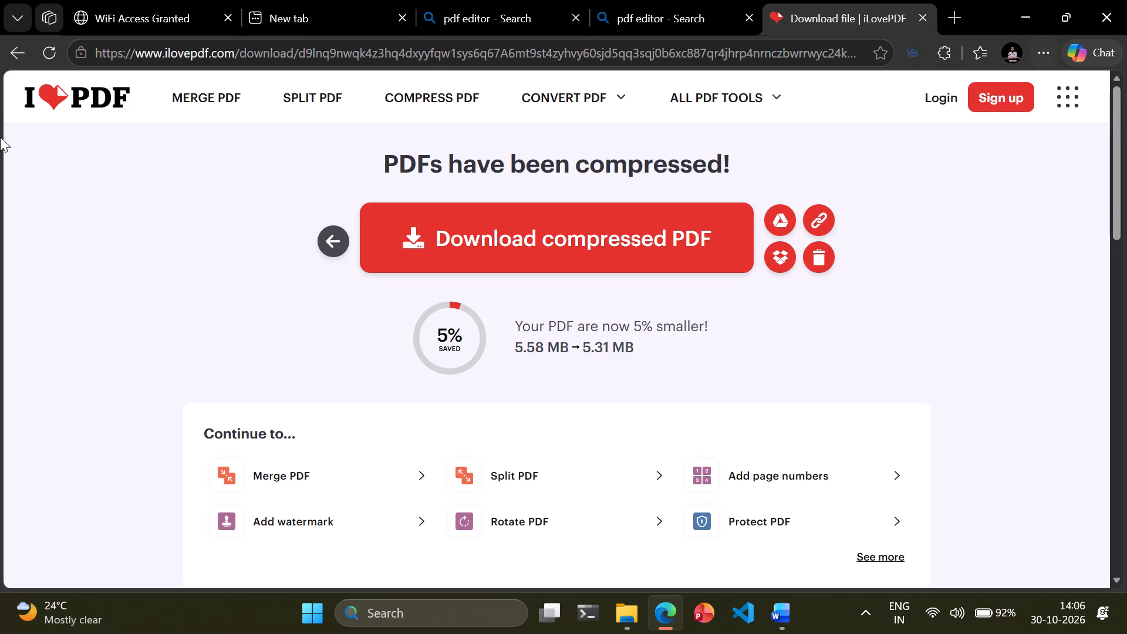
# Return to the Compress PDF tool and compress the original DocScanner 30 Oct 2026 13-46.pdf with extreme compression.
pyautogui.click(5, 59)
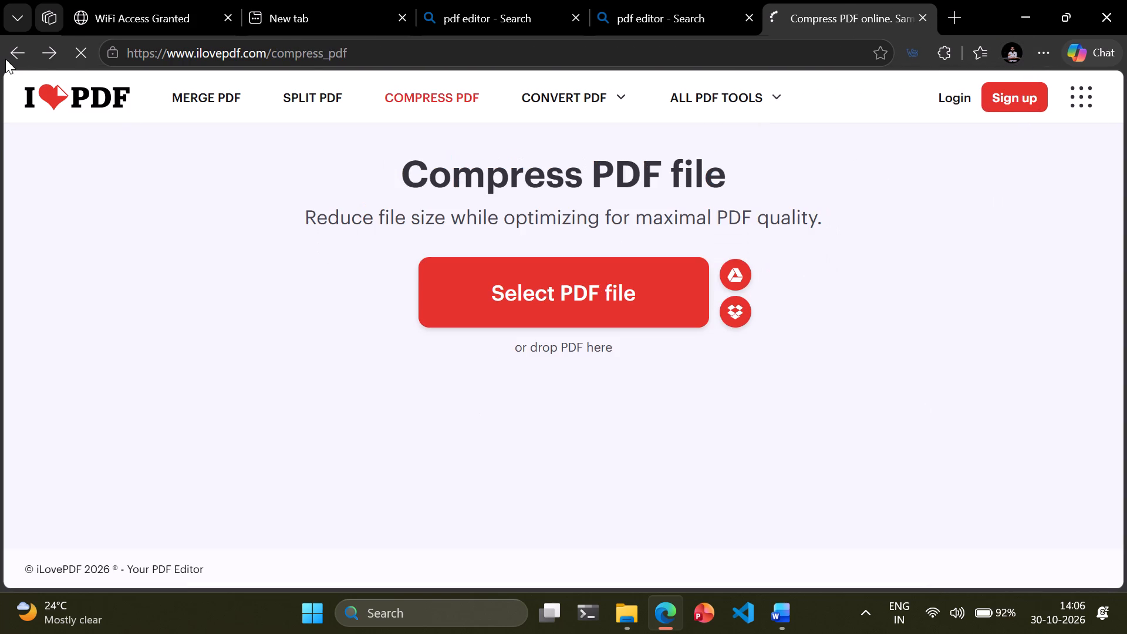
pyautogui.click(568, 289)
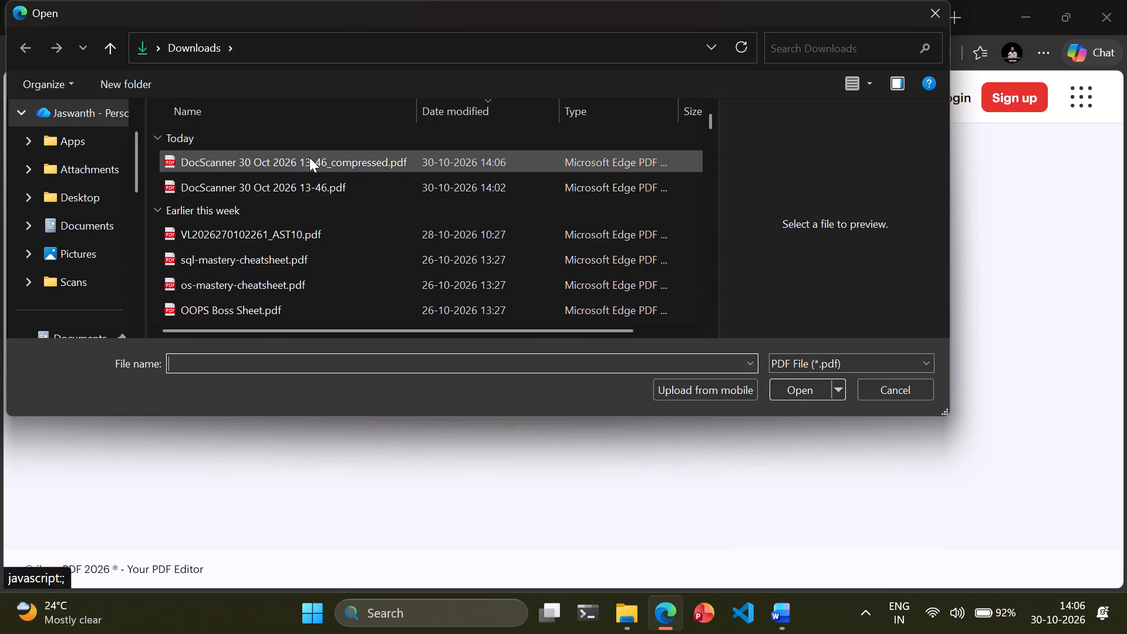
pyautogui.click(340, 166)
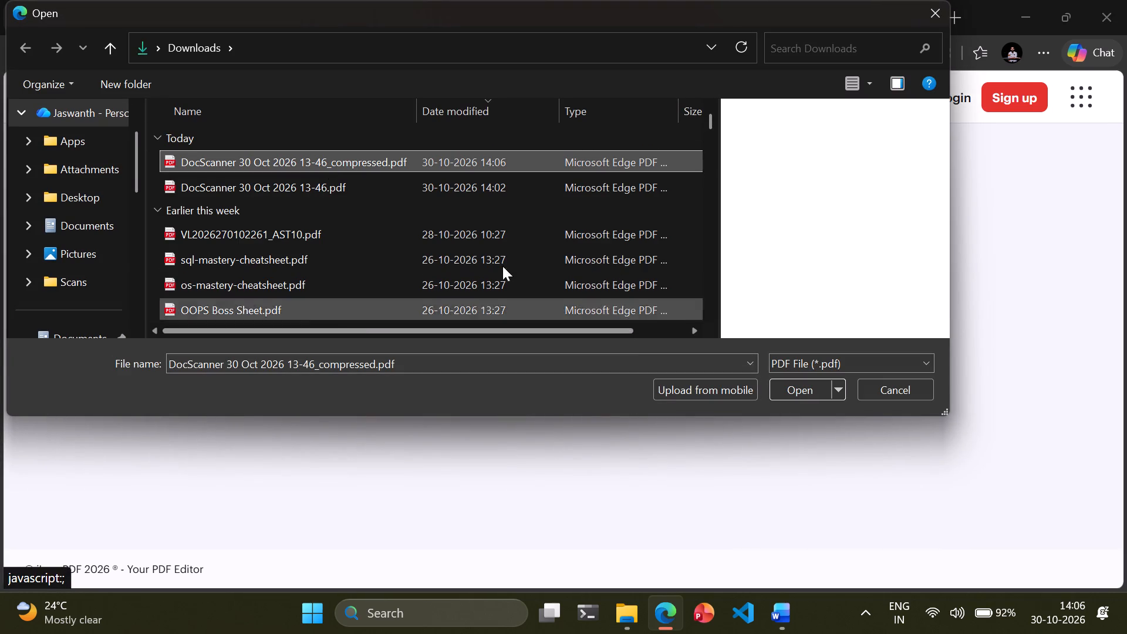
pyautogui.click(333, 184)
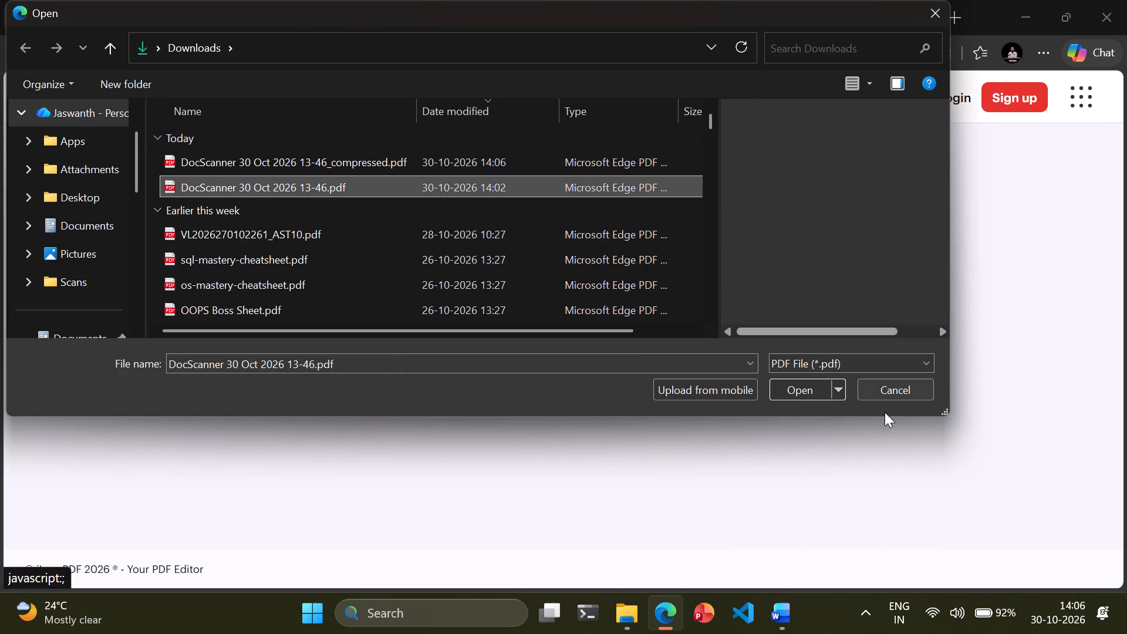
pyautogui.click(794, 392)
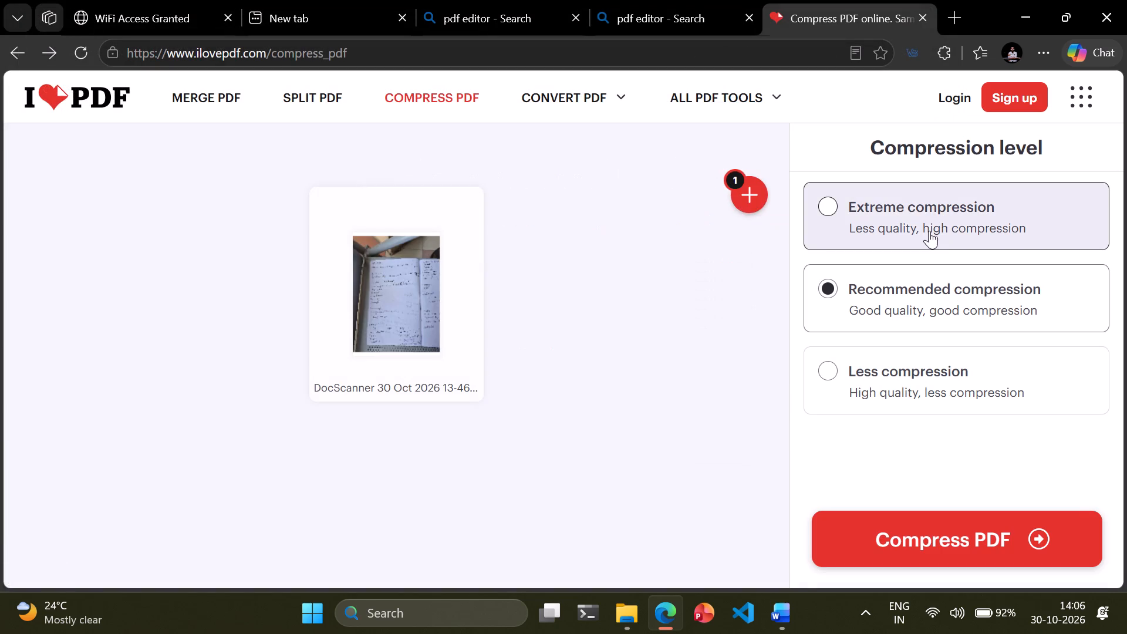
pyautogui.click(924, 225)
pyautogui.click(959, 549)
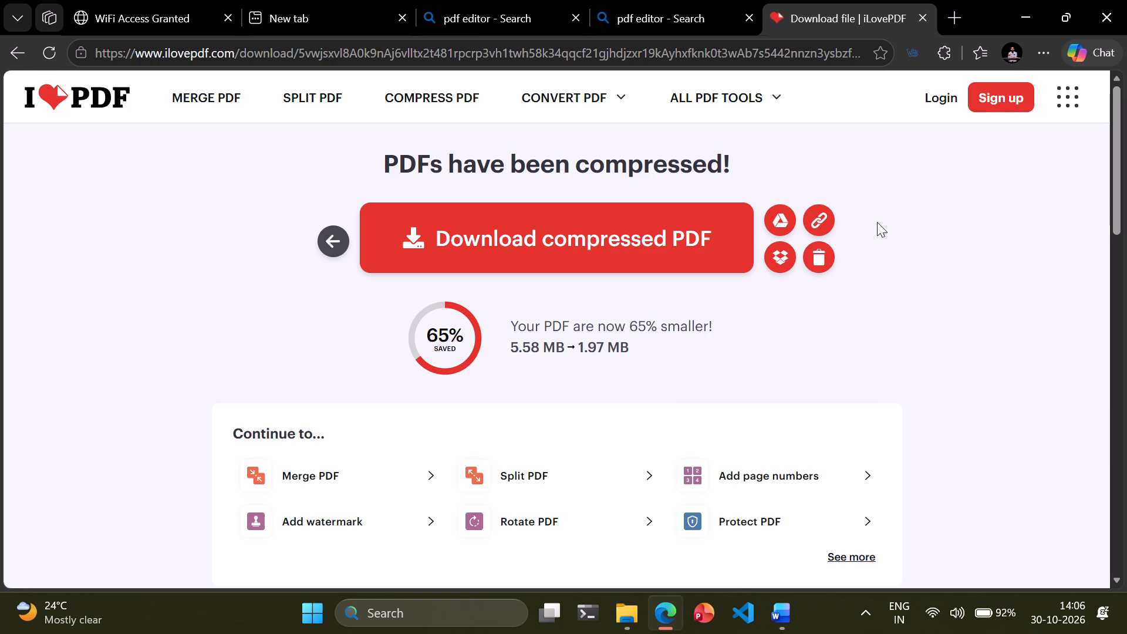
# Open the downloaded extreme-compression PDF and look through its handwritten pages from the first to page 56.
pyautogui.tripleClick(809, 145)
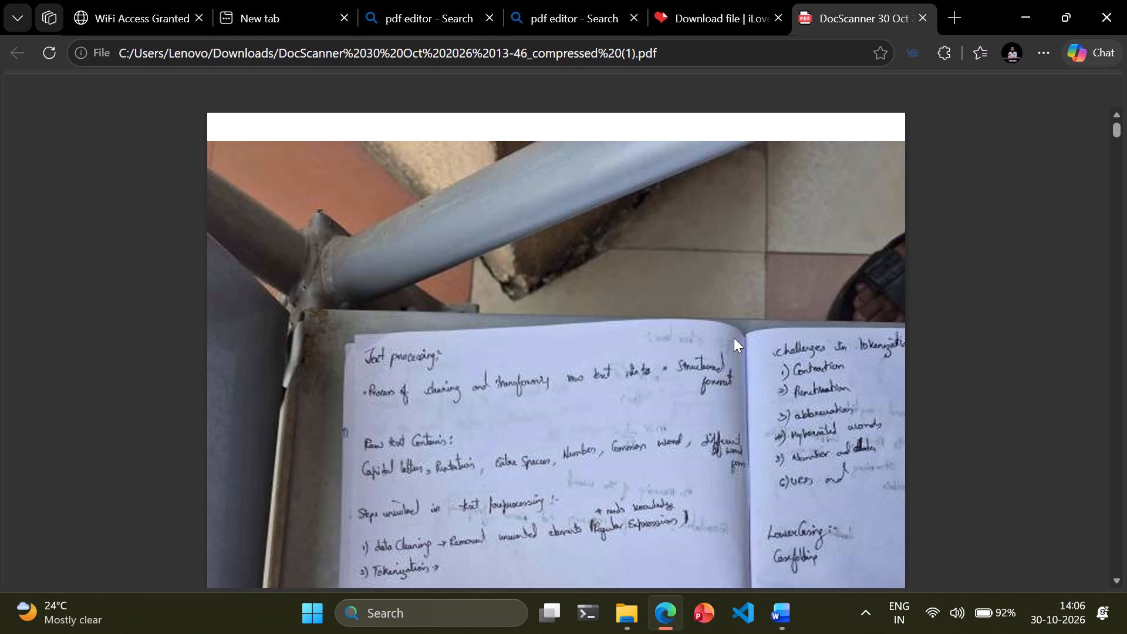
pyautogui.scroll(-3, 734, 338)
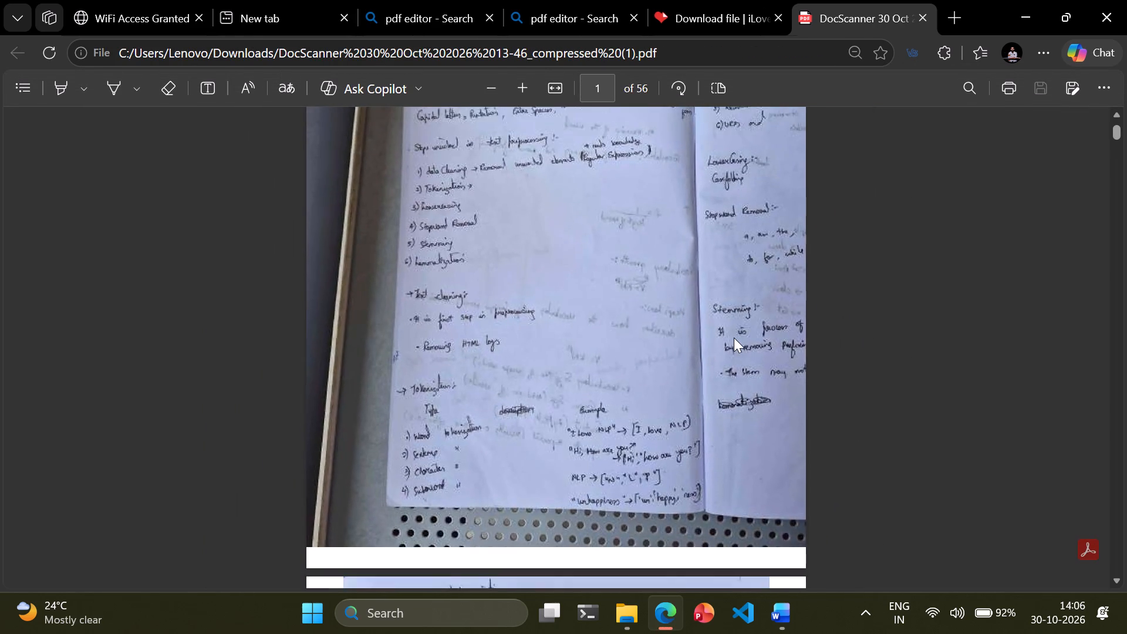
pyautogui.scroll(-4, 734, 338)
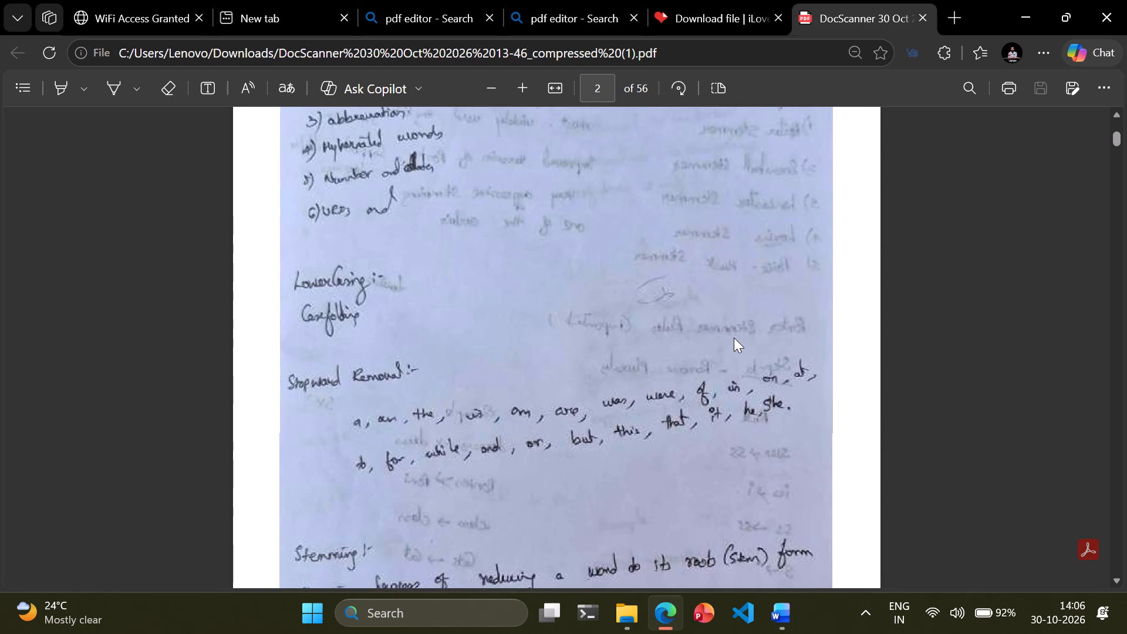
pyautogui.scroll(-7, 734, 338)
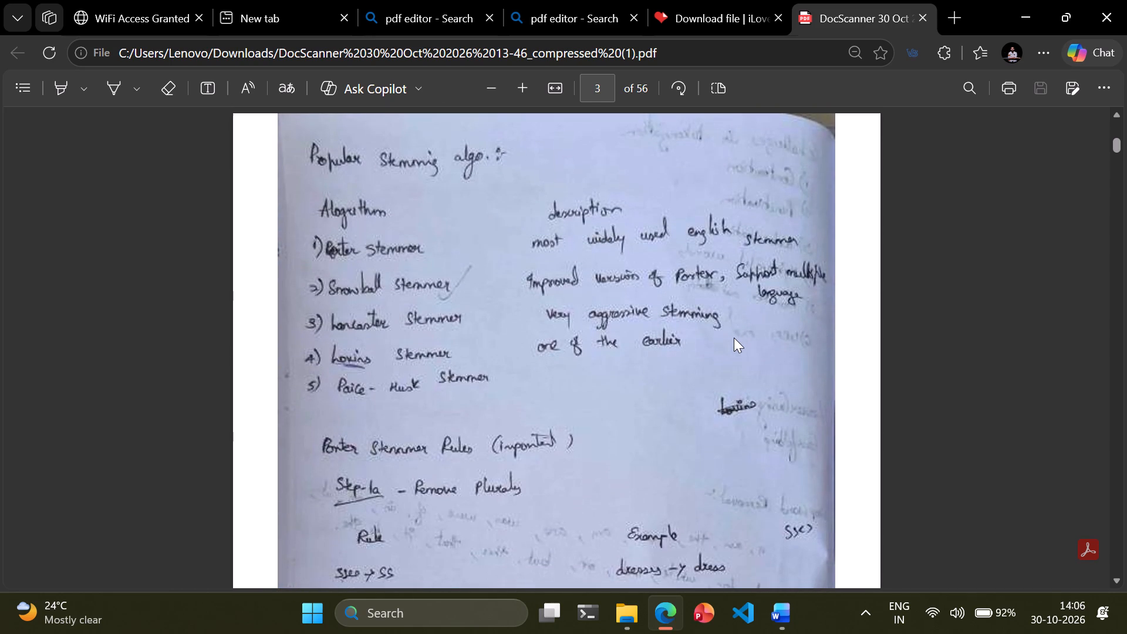
pyautogui.scroll(-9, 734, 338)
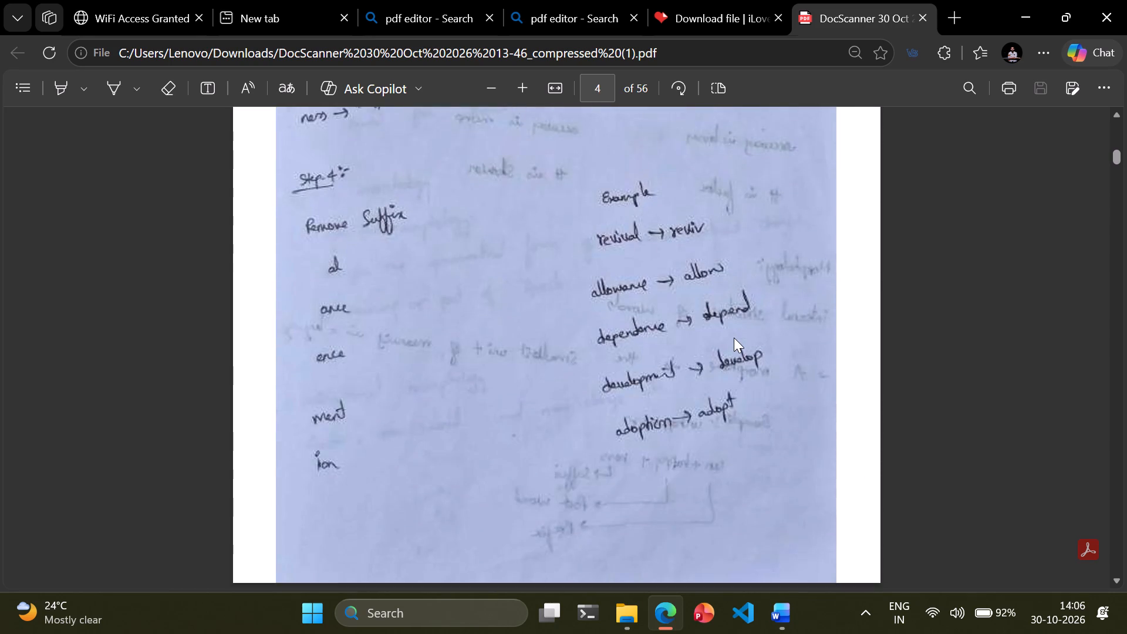
pyautogui.scroll(-11, 734, 338)
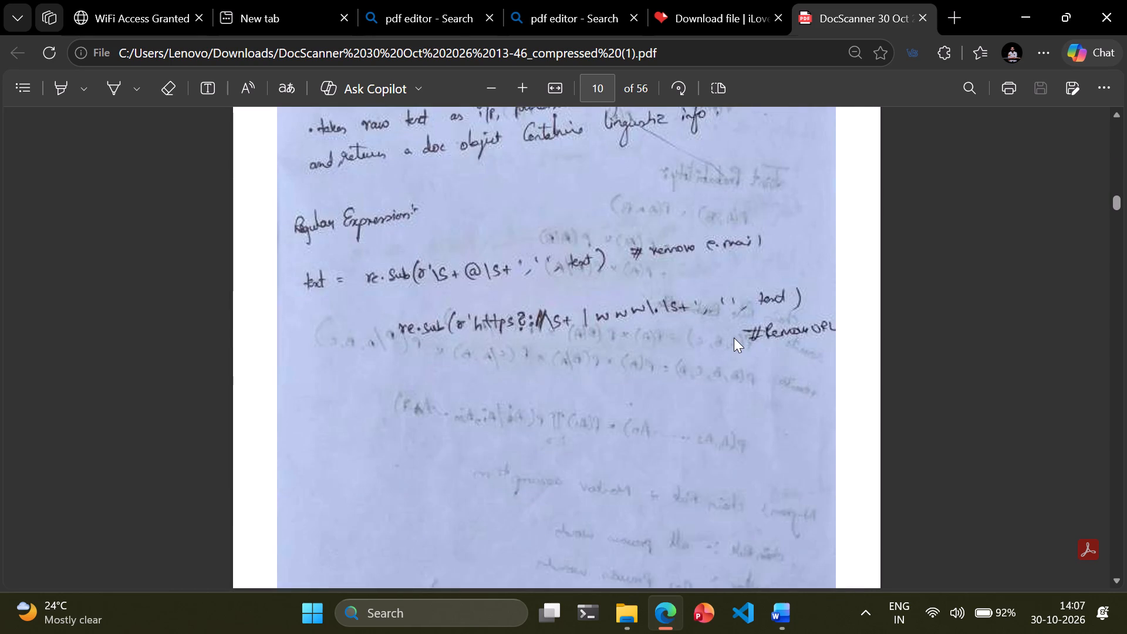
pyautogui.scroll(-11, 734, 338)
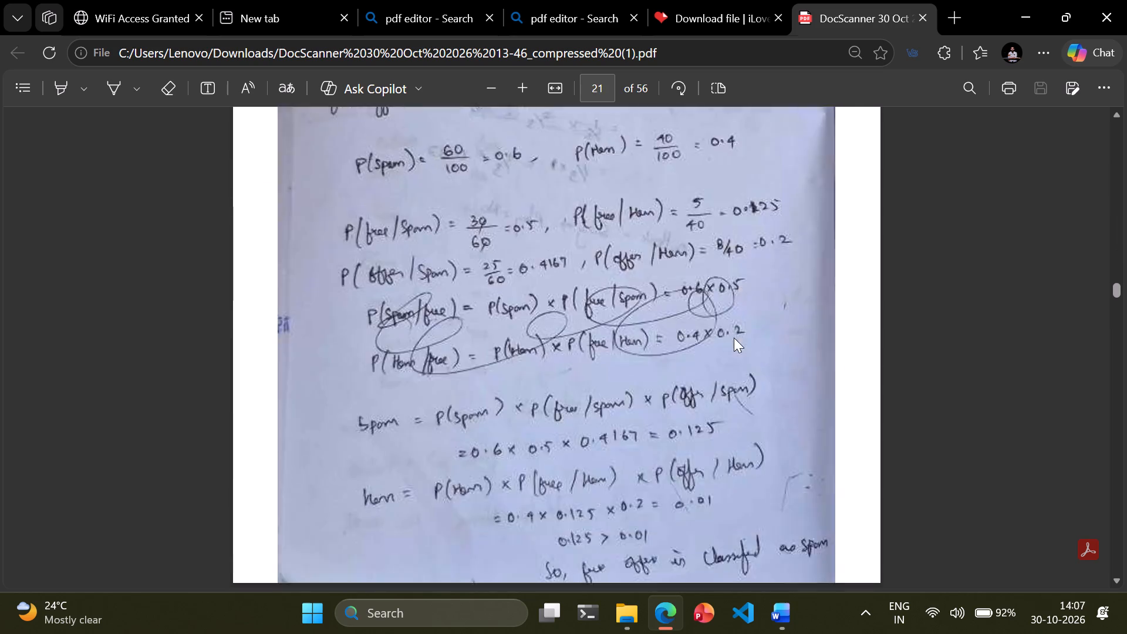
pyautogui.scroll(-15, 734, 338)
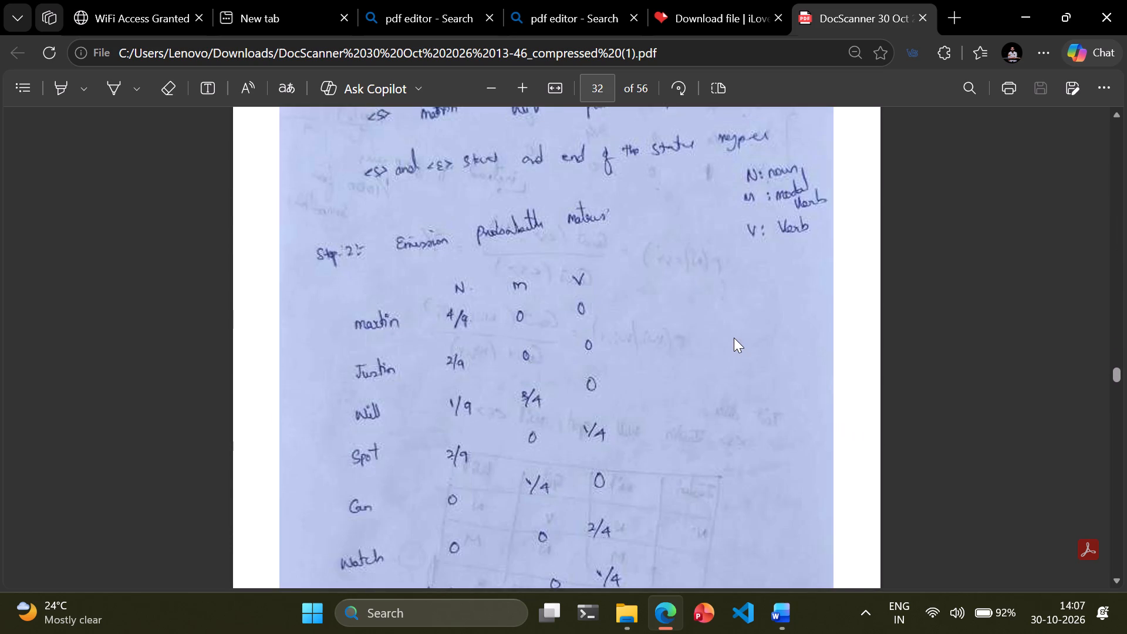
pyautogui.scroll(-20, 734, 338)
pyautogui.scroll(-13, 734, 338)
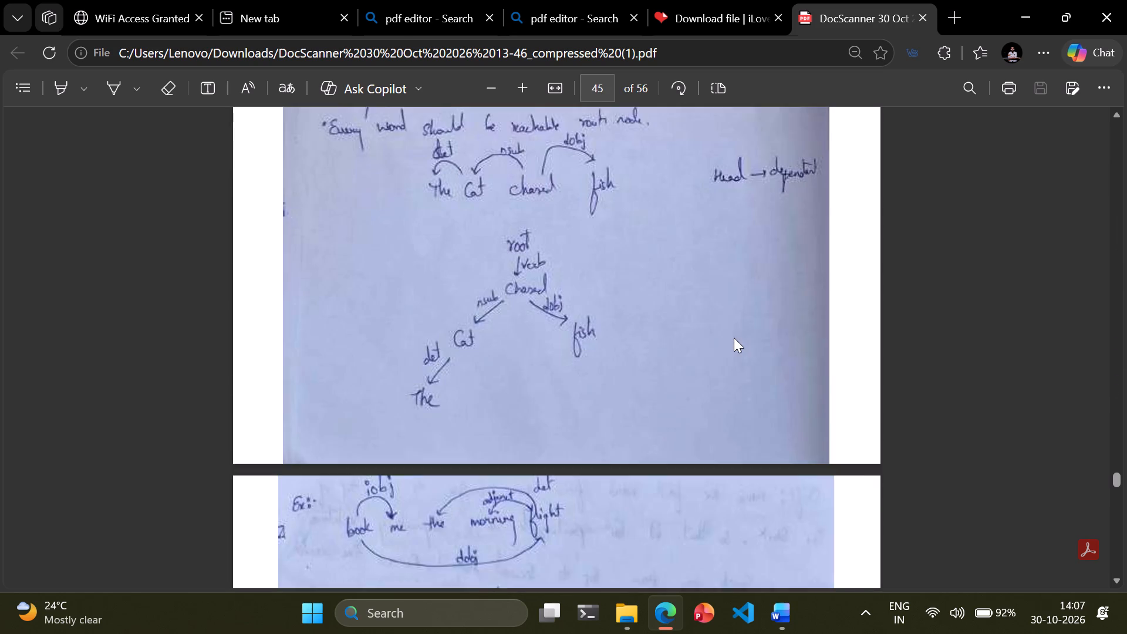
pyautogui.scroll(-14, 734, 338)
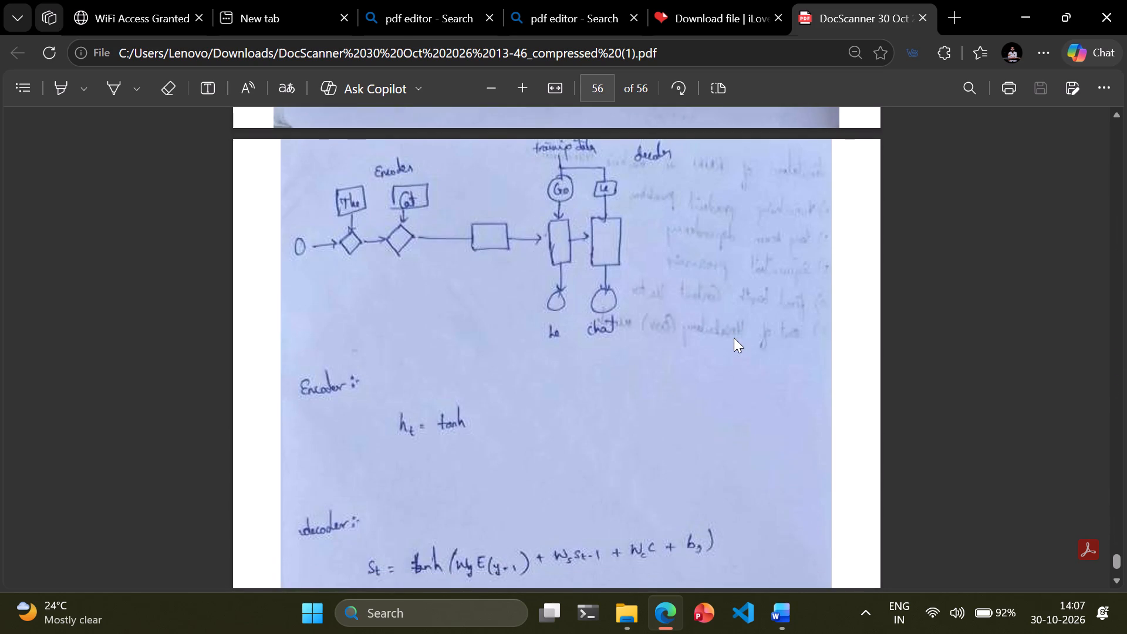
# Switch to Word, return to the start of DocScanner 30 Oct 2026 13-46.pdf and enable editing from Protected View.
pyautogui.click(778, 628)
pyautogui.scroll(2, 618, 295)
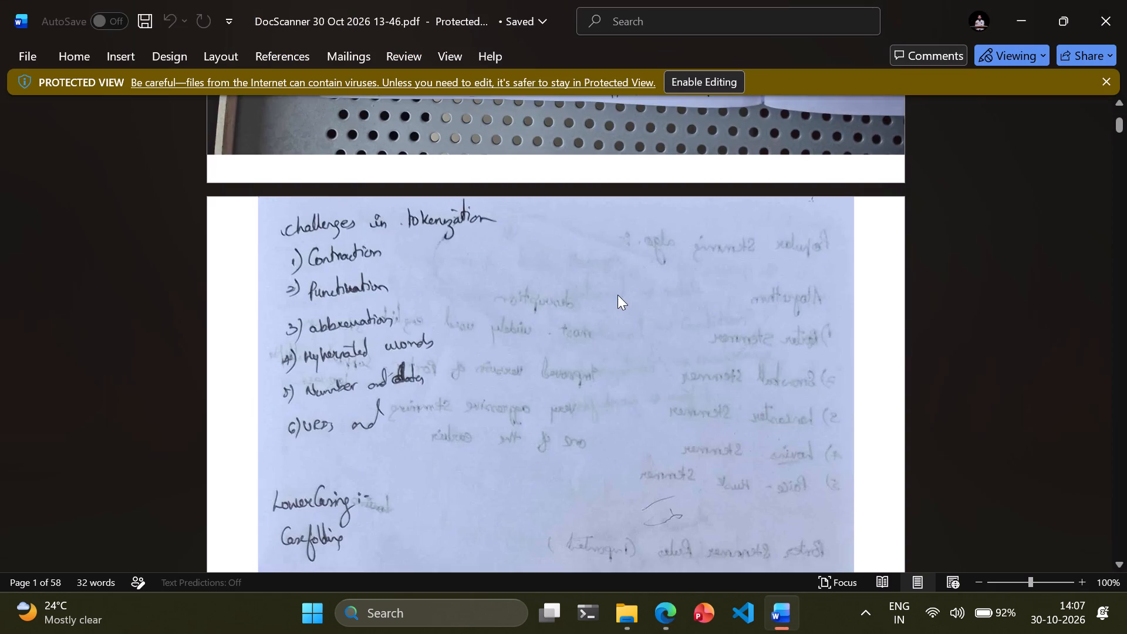
pyautogui.scroll(12, 618, 295)
pyautogui.click(700, 80)
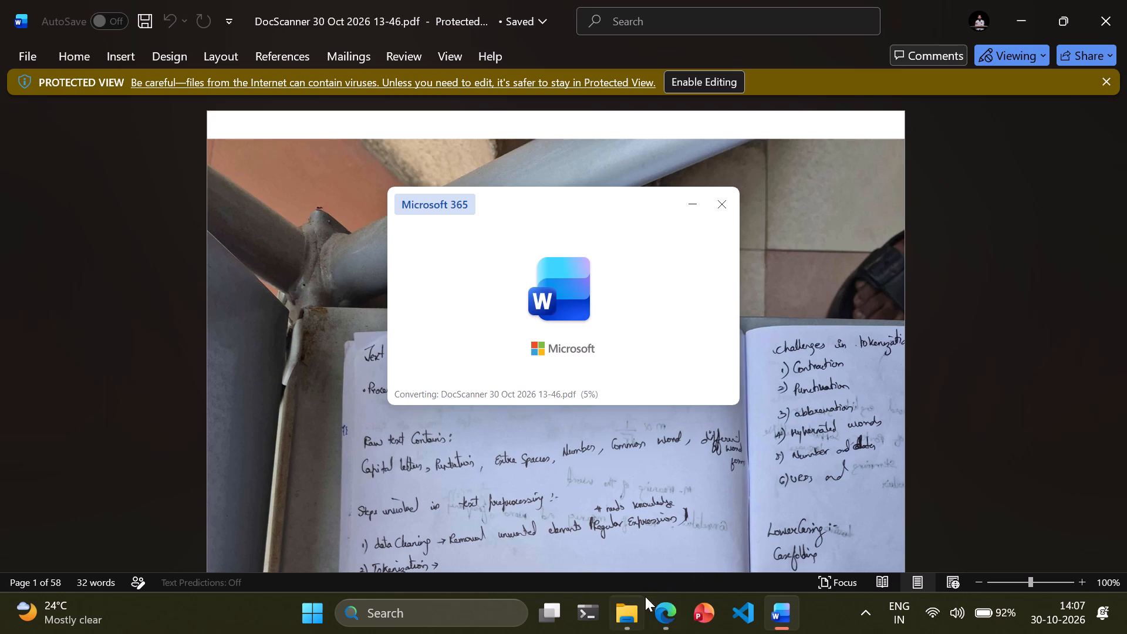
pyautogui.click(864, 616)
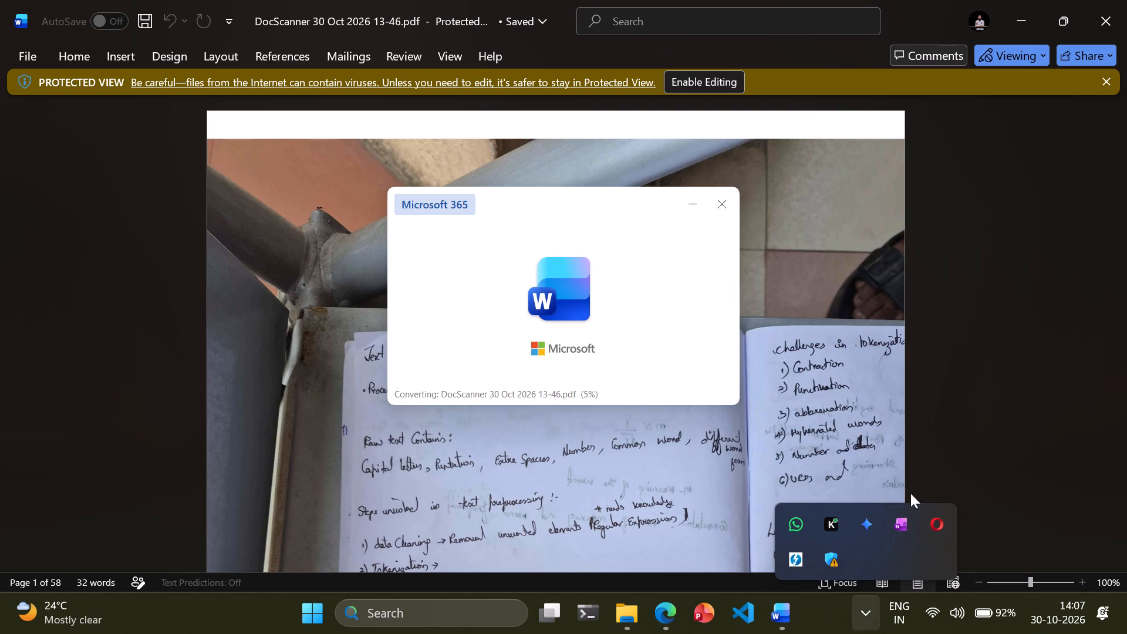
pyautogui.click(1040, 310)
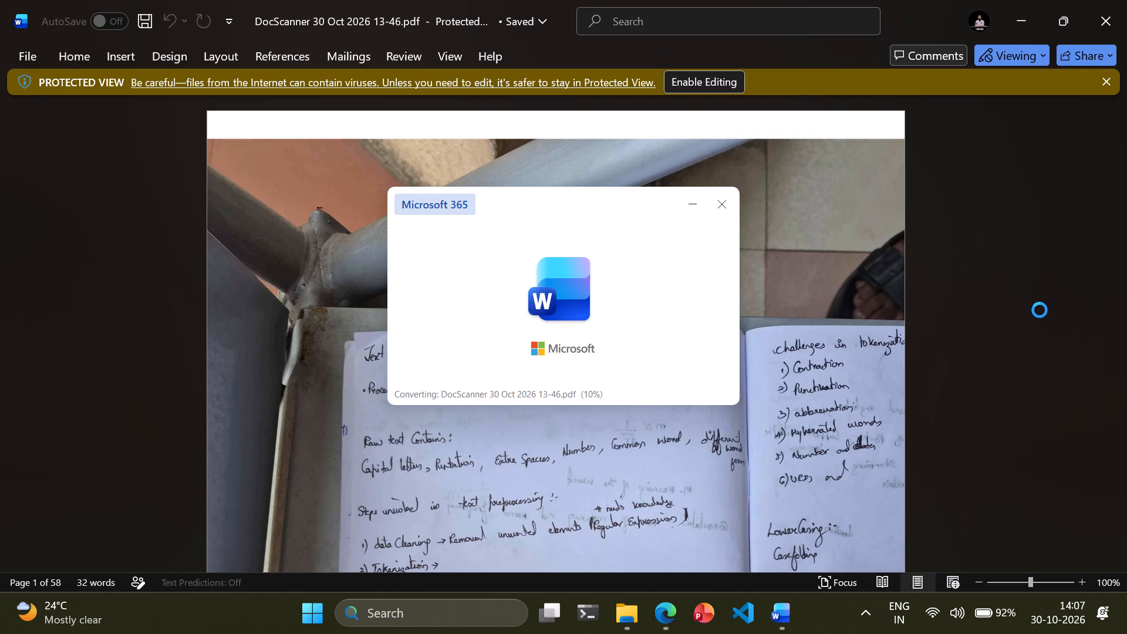
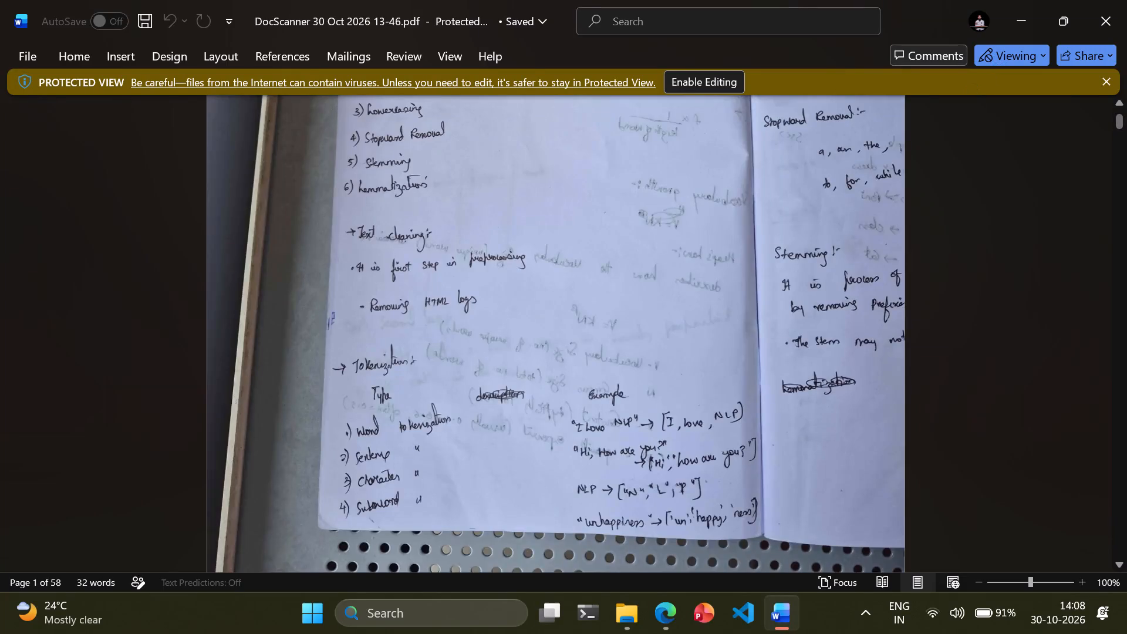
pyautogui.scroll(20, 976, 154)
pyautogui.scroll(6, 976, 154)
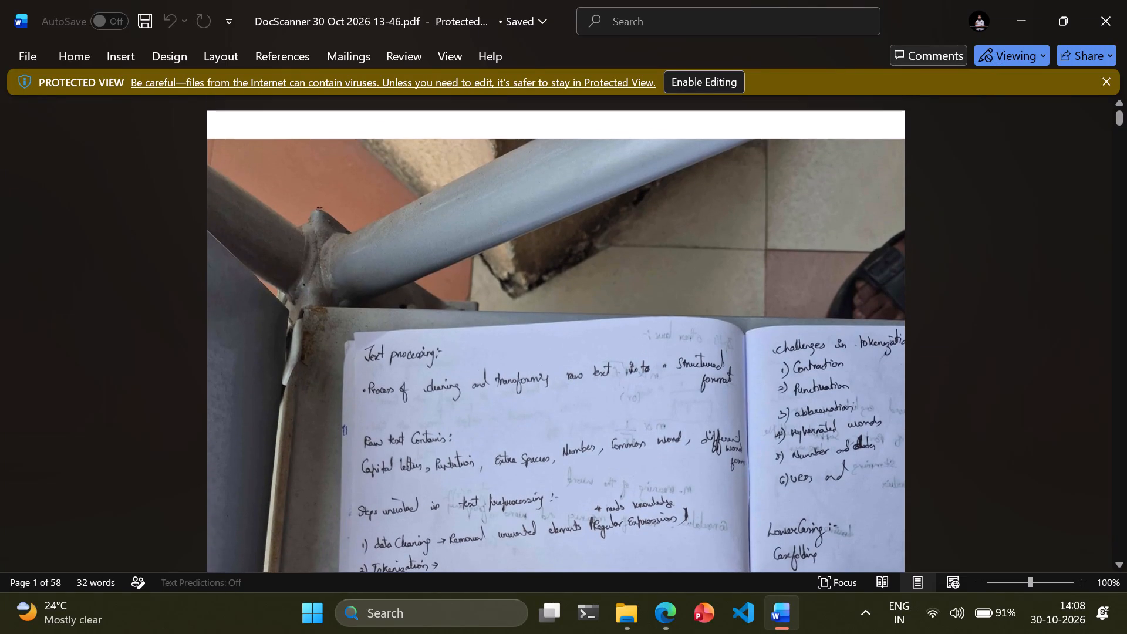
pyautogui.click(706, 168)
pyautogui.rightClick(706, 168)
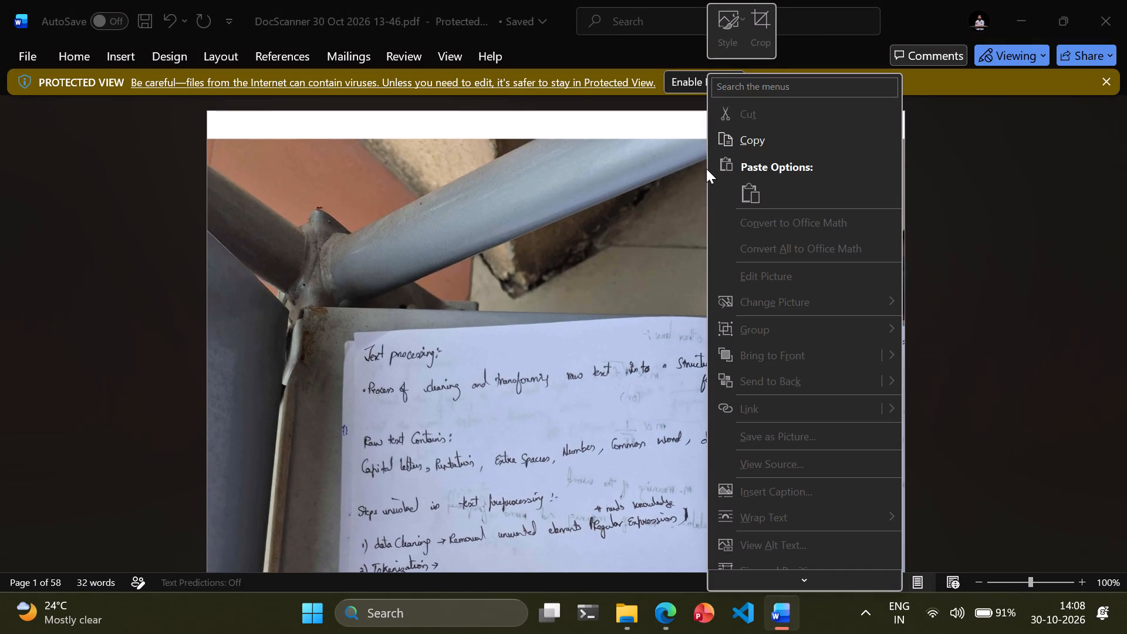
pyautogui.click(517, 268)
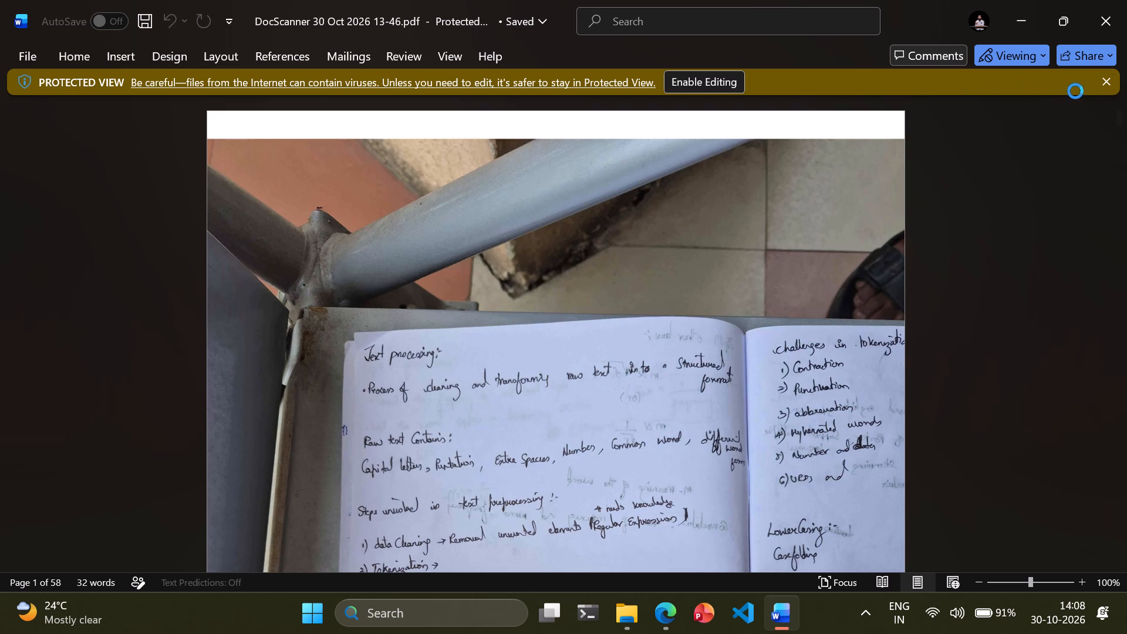
# Dismiss the Protected View notice above the document.
pyautogui.click(1108, 85)
pyautogui.click(1105, 86)
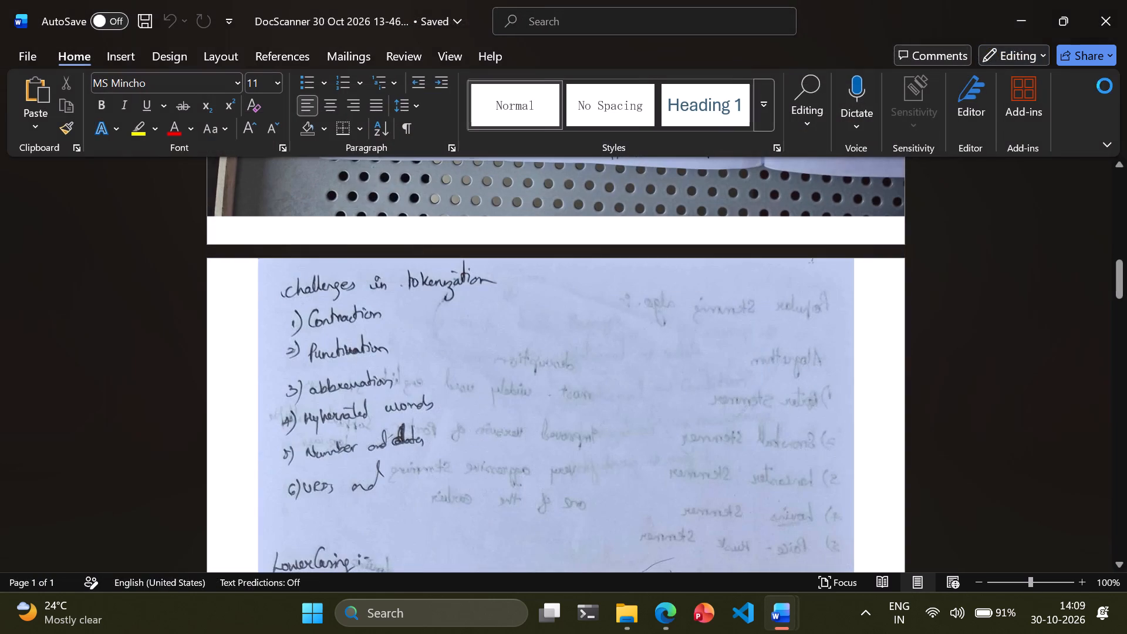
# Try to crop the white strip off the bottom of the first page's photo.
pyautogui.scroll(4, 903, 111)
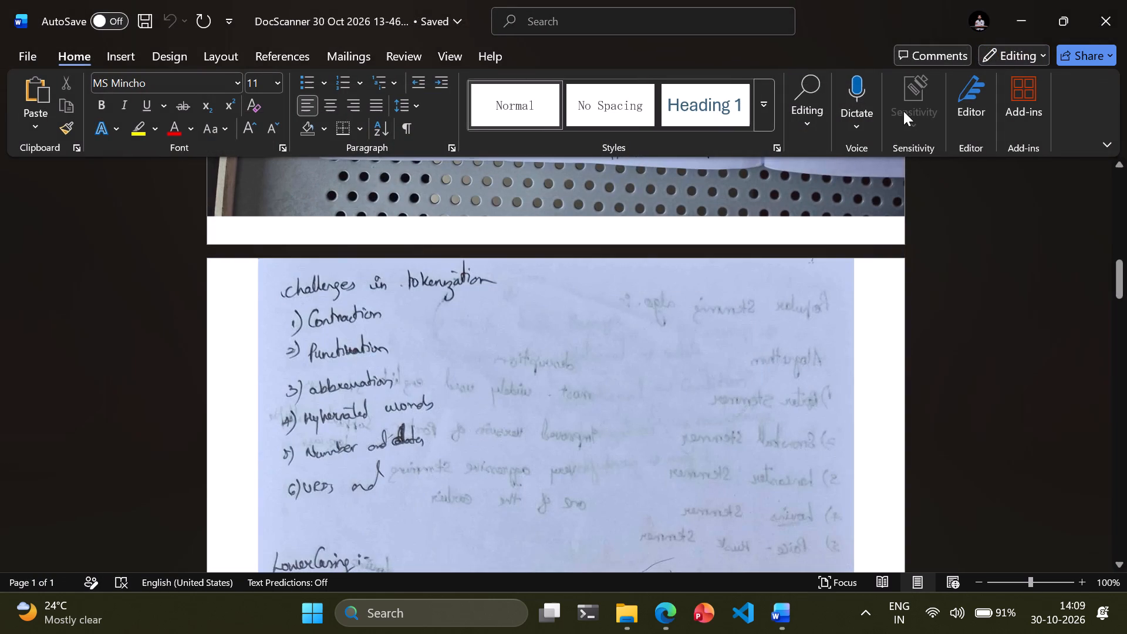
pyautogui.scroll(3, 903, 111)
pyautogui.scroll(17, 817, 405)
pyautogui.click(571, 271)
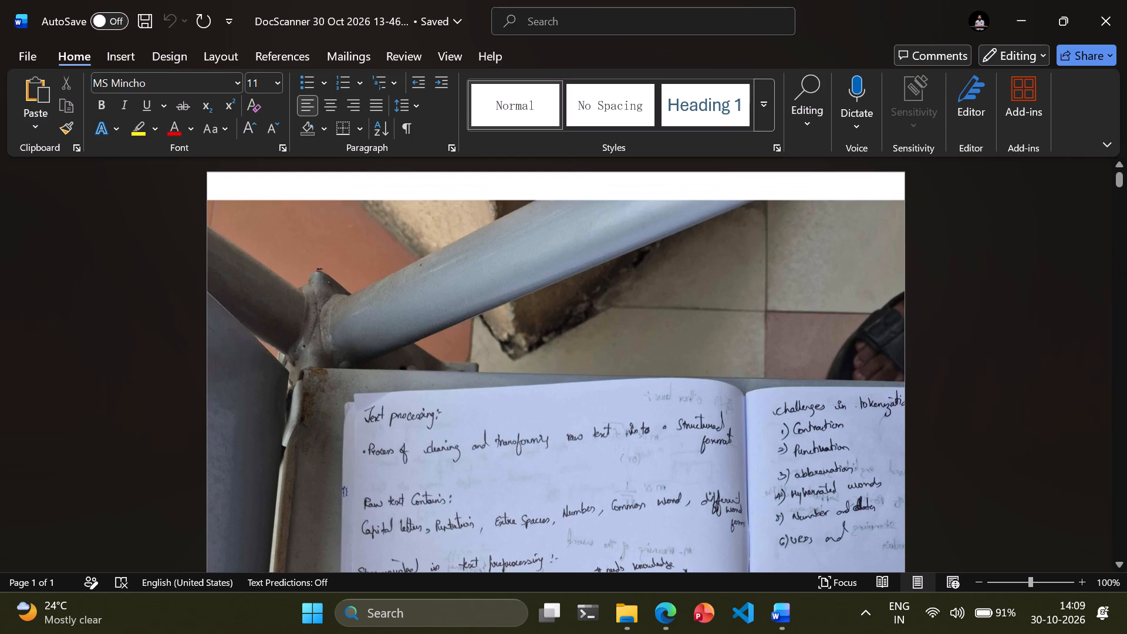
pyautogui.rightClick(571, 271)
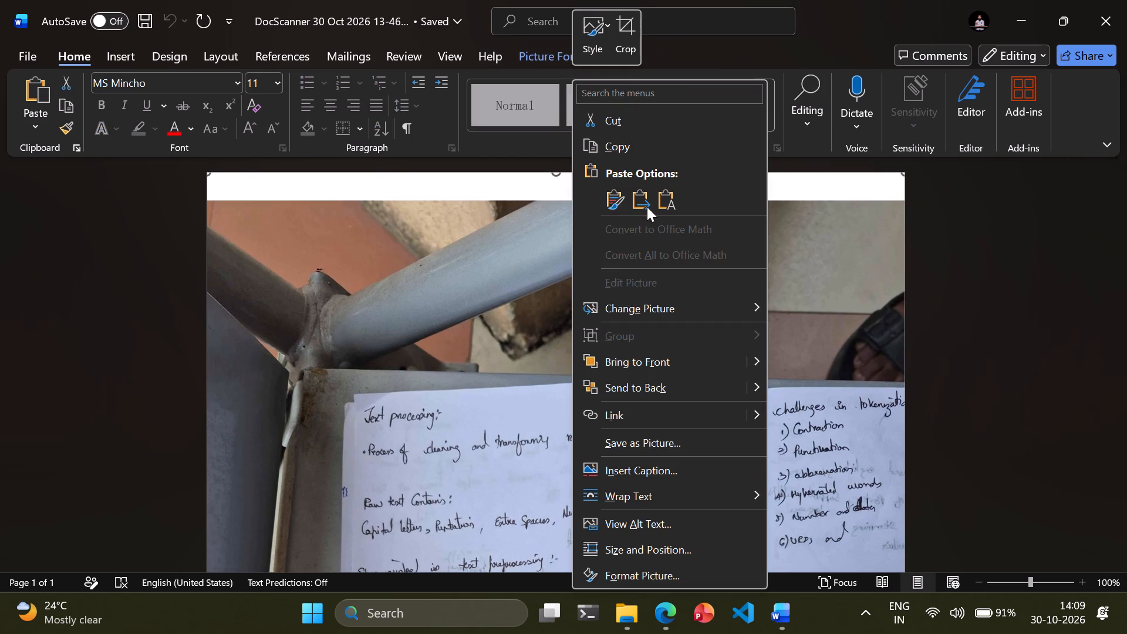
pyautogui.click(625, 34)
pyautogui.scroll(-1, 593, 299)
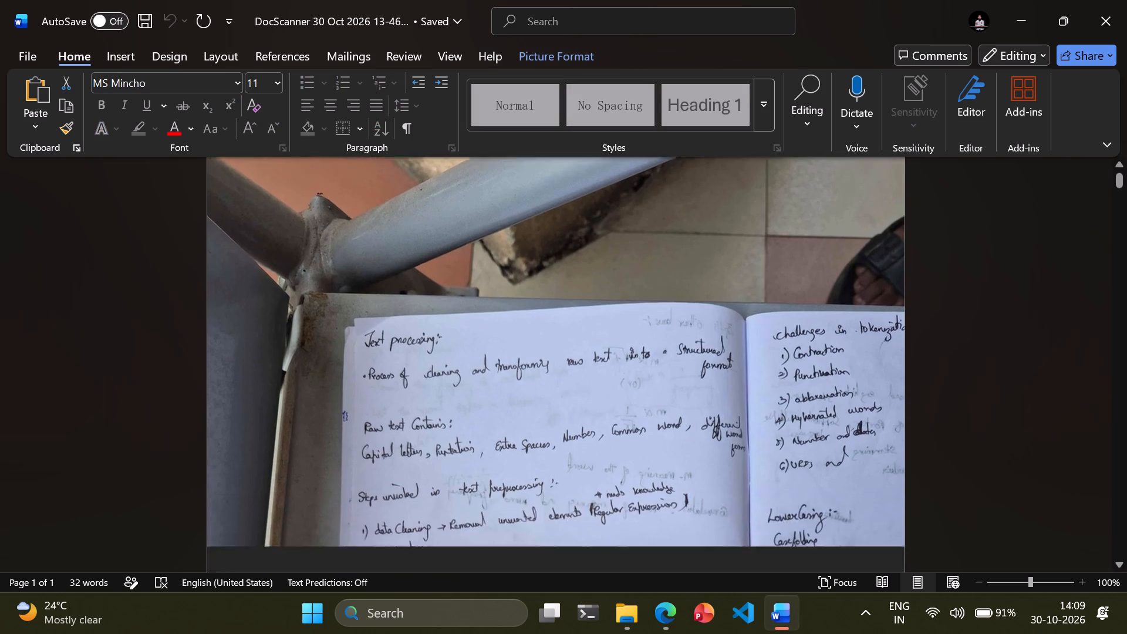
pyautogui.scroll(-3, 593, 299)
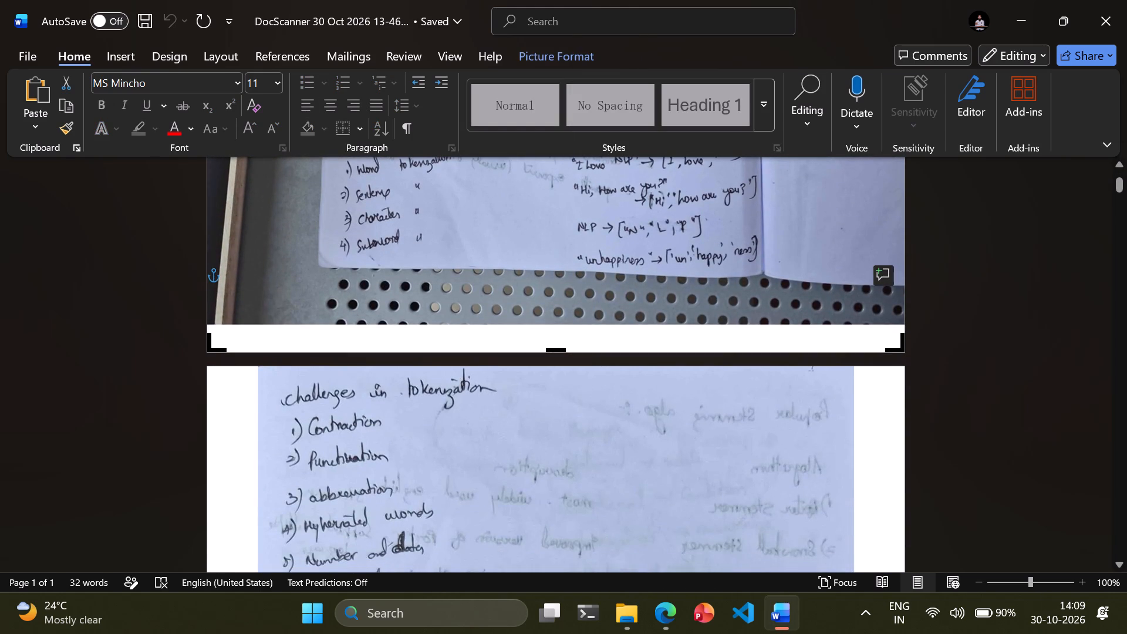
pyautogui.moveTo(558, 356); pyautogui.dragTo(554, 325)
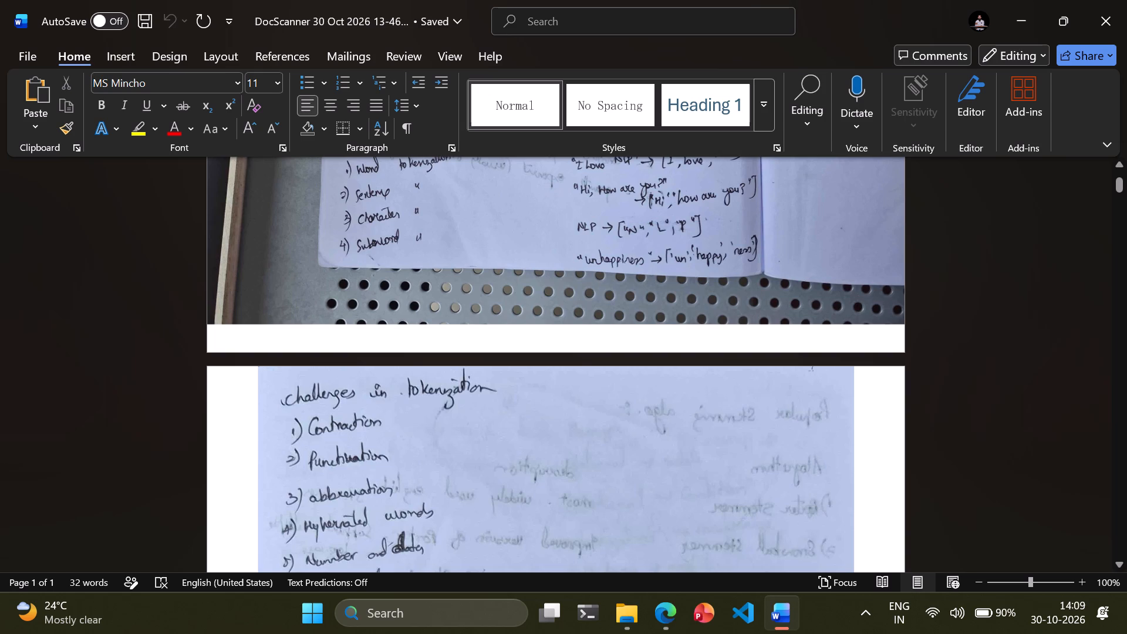
# Crop the first page's photo from the top to the notebook's upper edge and from the left to just outside the notebook page.
pyautogui.click(510, 262)
pyautogui.scroll(6, 510, 262)
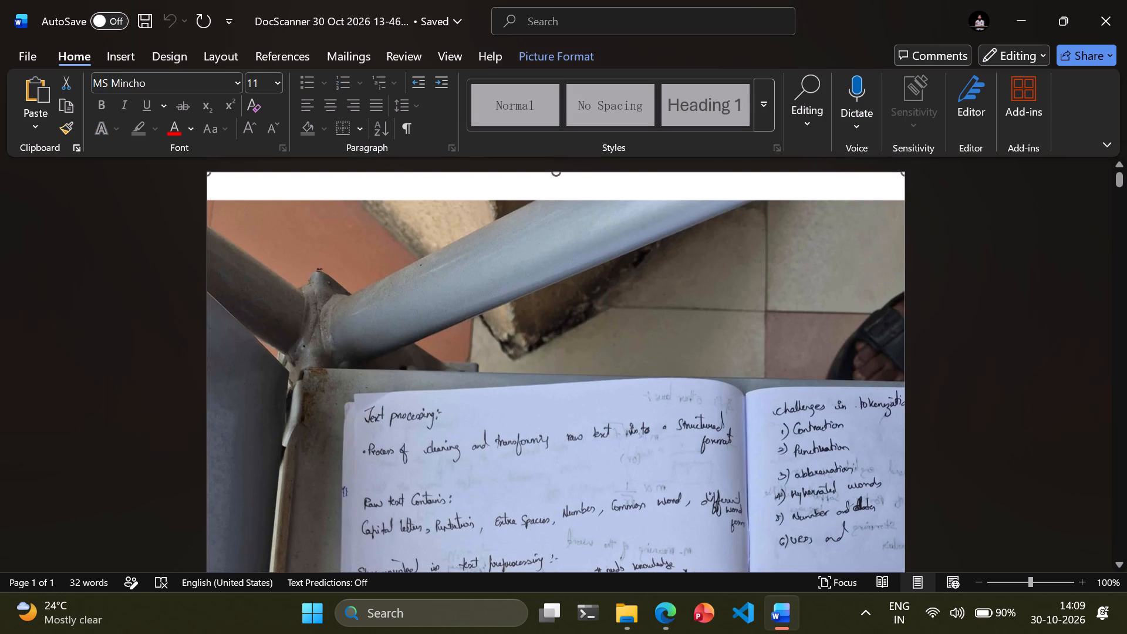
pyautogui.rightClick(510, 229)
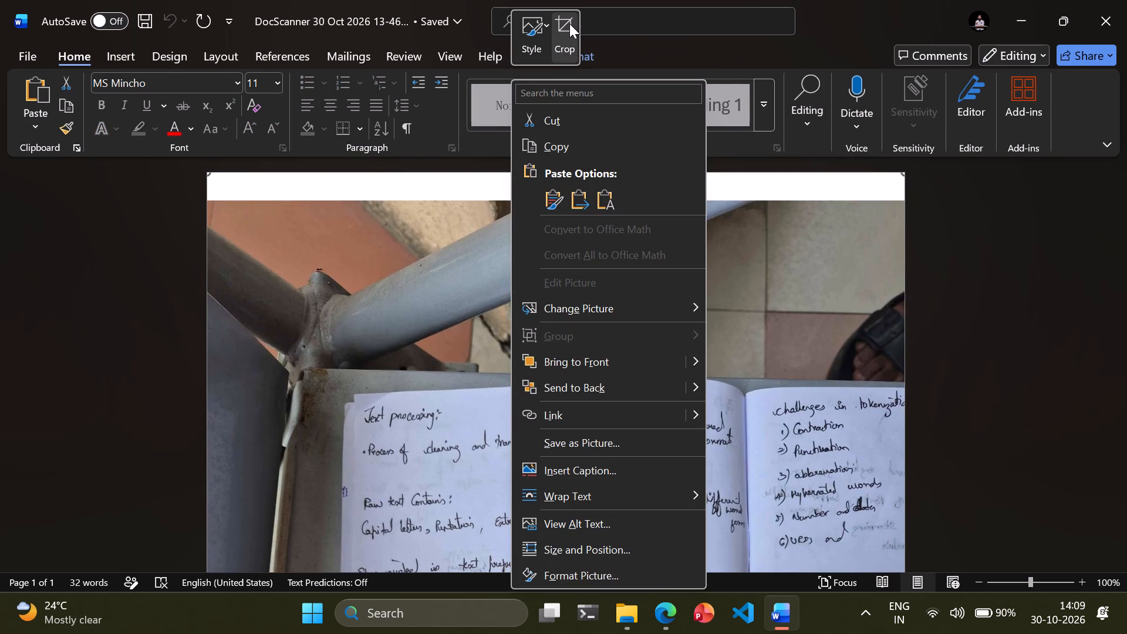
pyautogui.click(569, 23)
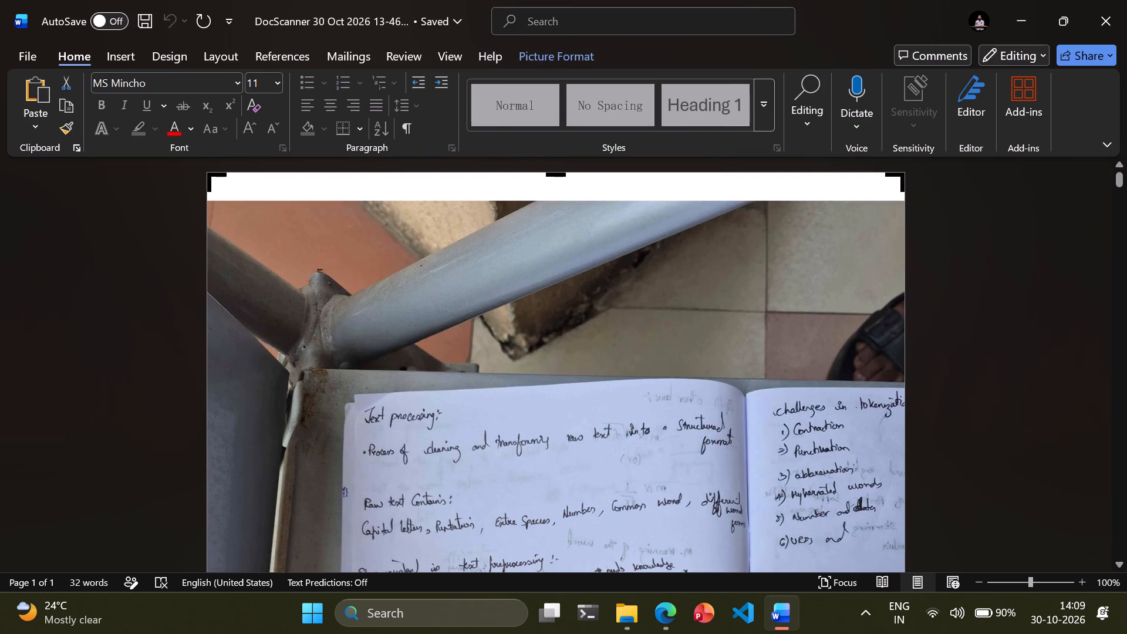
pyautogui.moveTo(553, 174); pyautogui.dragTo(579, 354)
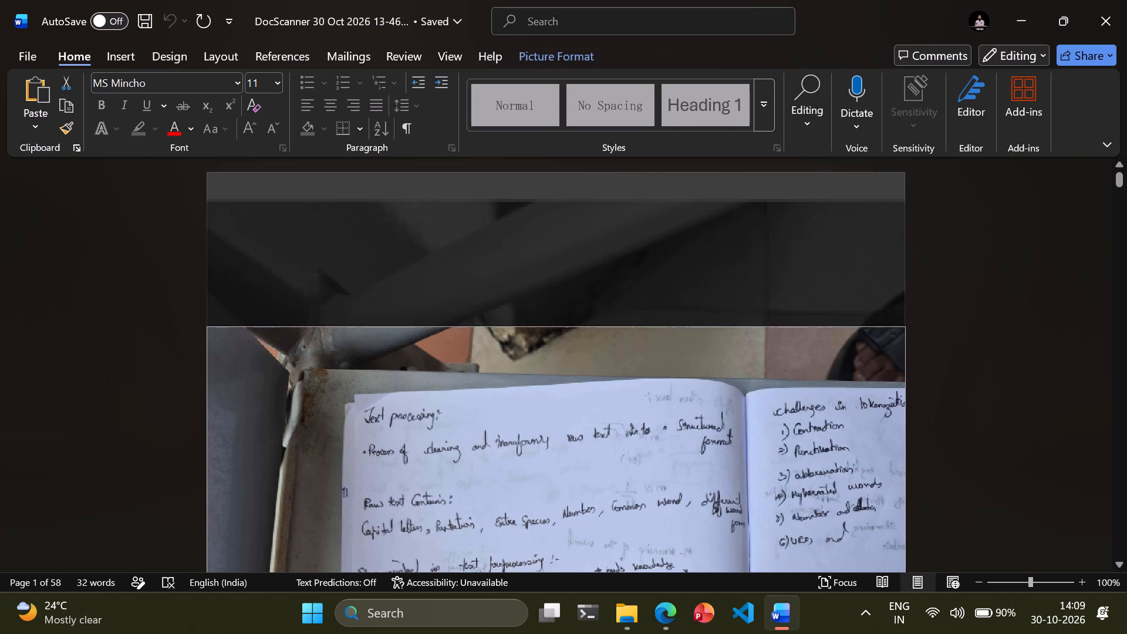
pyautogui.moveTo(579, 354); pyautogui.dragTo(563, 372)
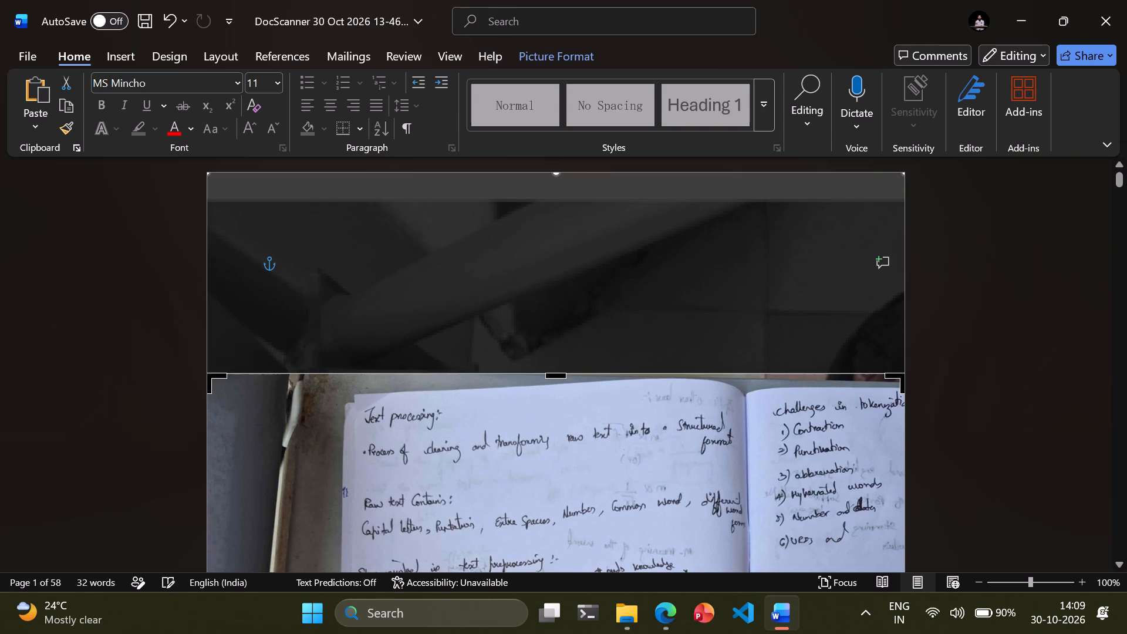
pyautogui.scroll(-3, 513, 410)
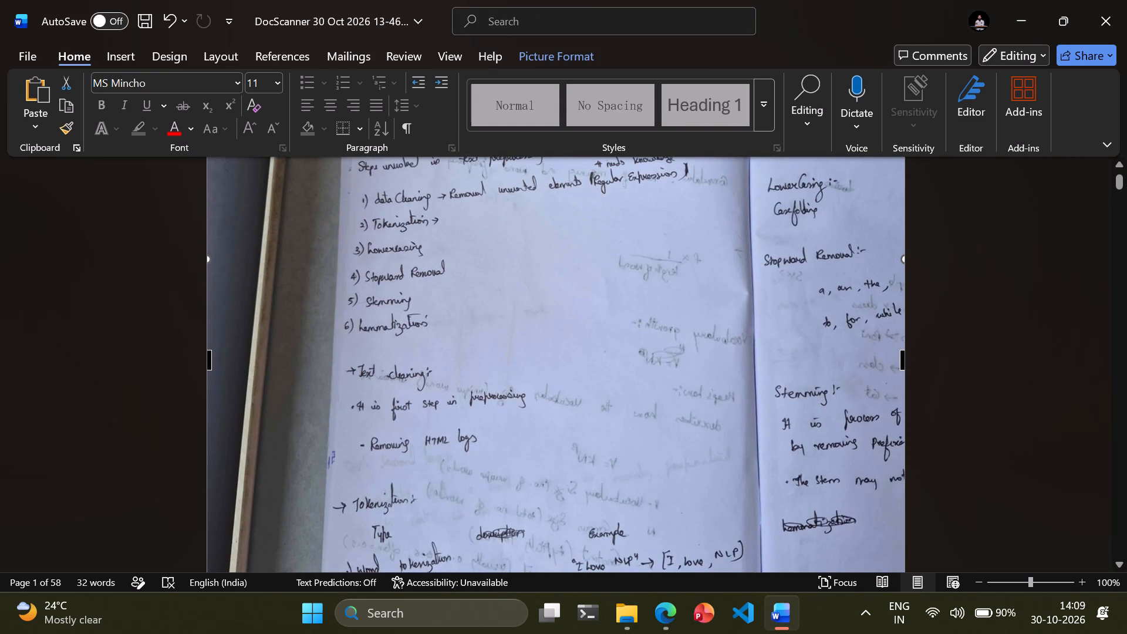
pyautogui.moveTo(211, 370); pyautogui.dragTo(320, 377)
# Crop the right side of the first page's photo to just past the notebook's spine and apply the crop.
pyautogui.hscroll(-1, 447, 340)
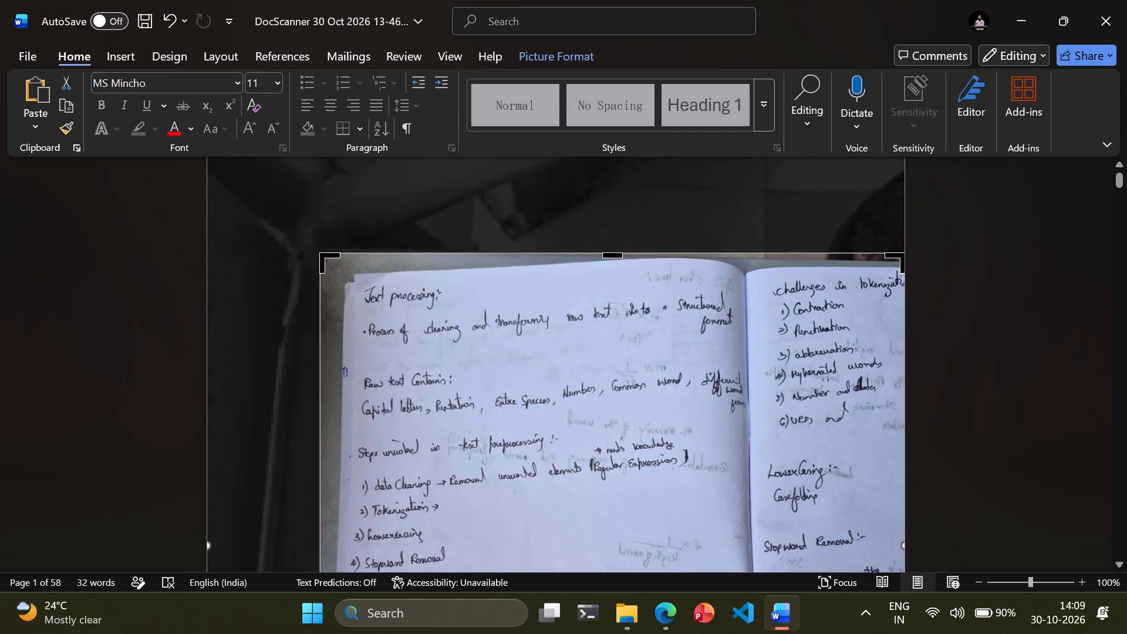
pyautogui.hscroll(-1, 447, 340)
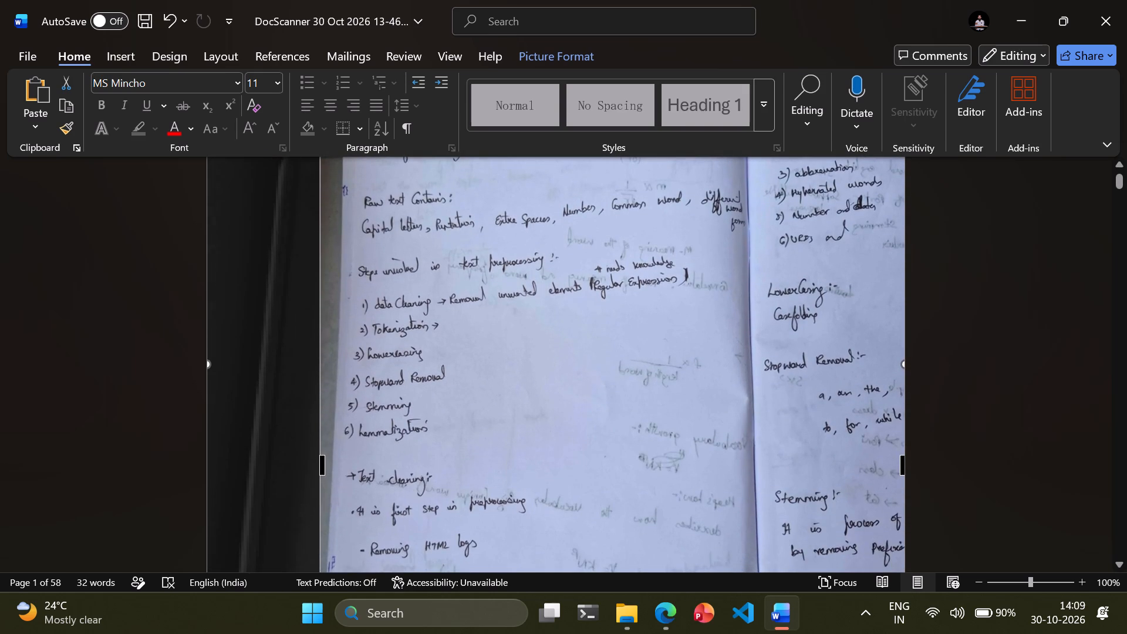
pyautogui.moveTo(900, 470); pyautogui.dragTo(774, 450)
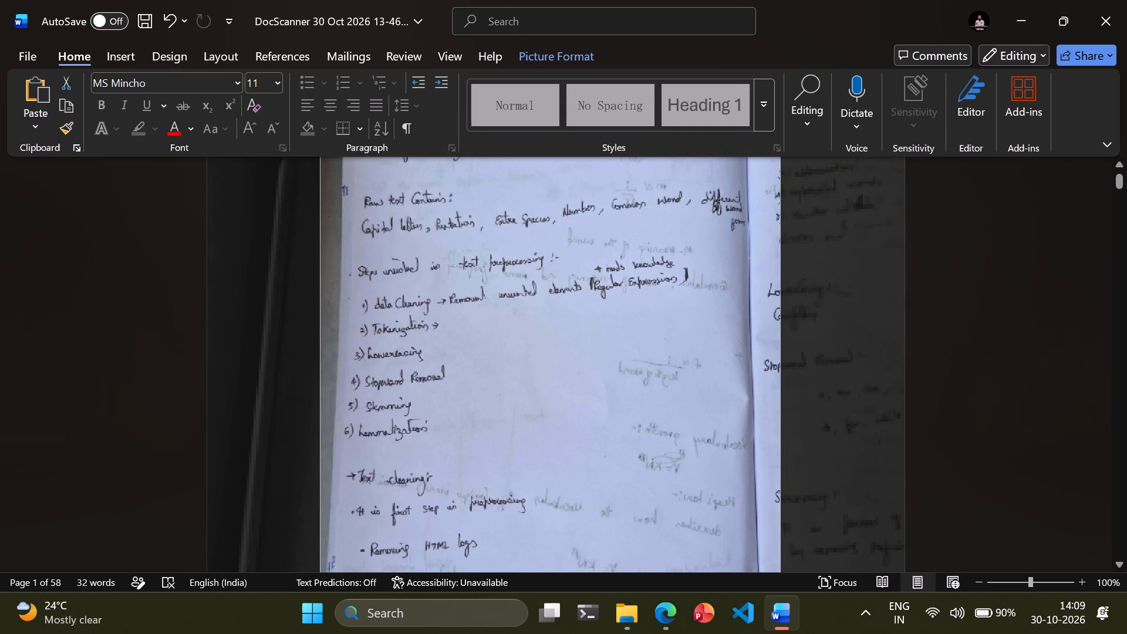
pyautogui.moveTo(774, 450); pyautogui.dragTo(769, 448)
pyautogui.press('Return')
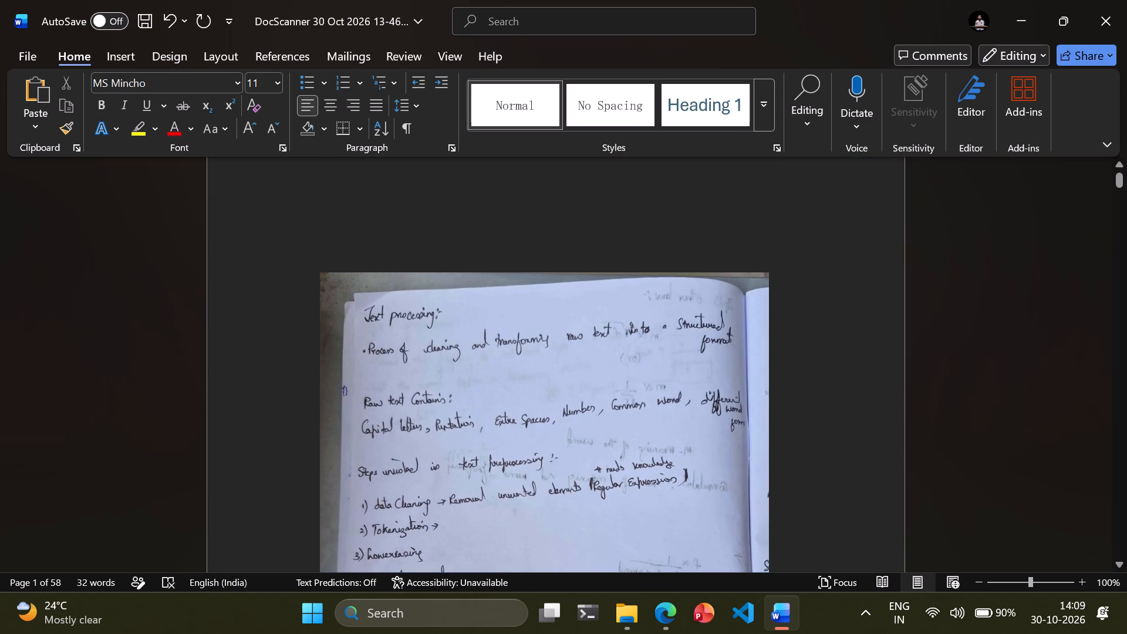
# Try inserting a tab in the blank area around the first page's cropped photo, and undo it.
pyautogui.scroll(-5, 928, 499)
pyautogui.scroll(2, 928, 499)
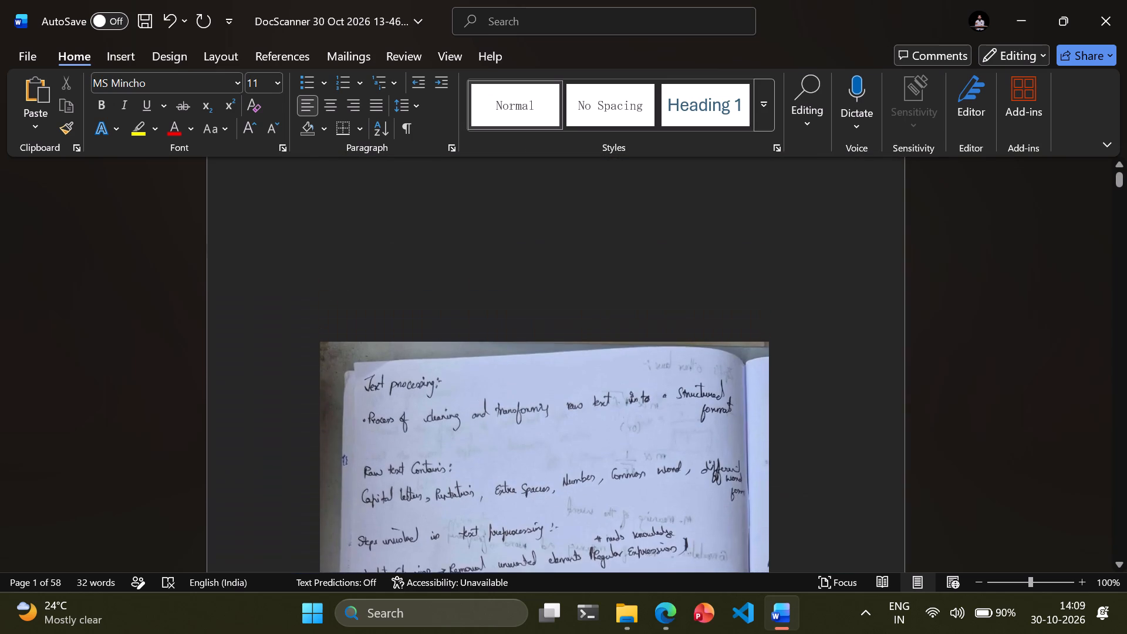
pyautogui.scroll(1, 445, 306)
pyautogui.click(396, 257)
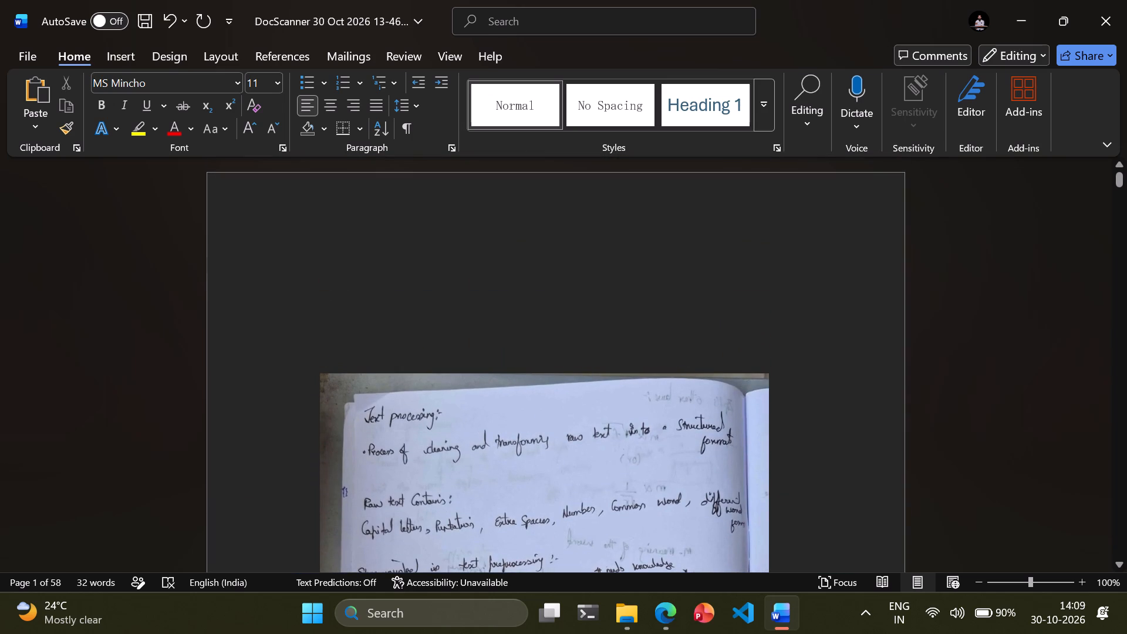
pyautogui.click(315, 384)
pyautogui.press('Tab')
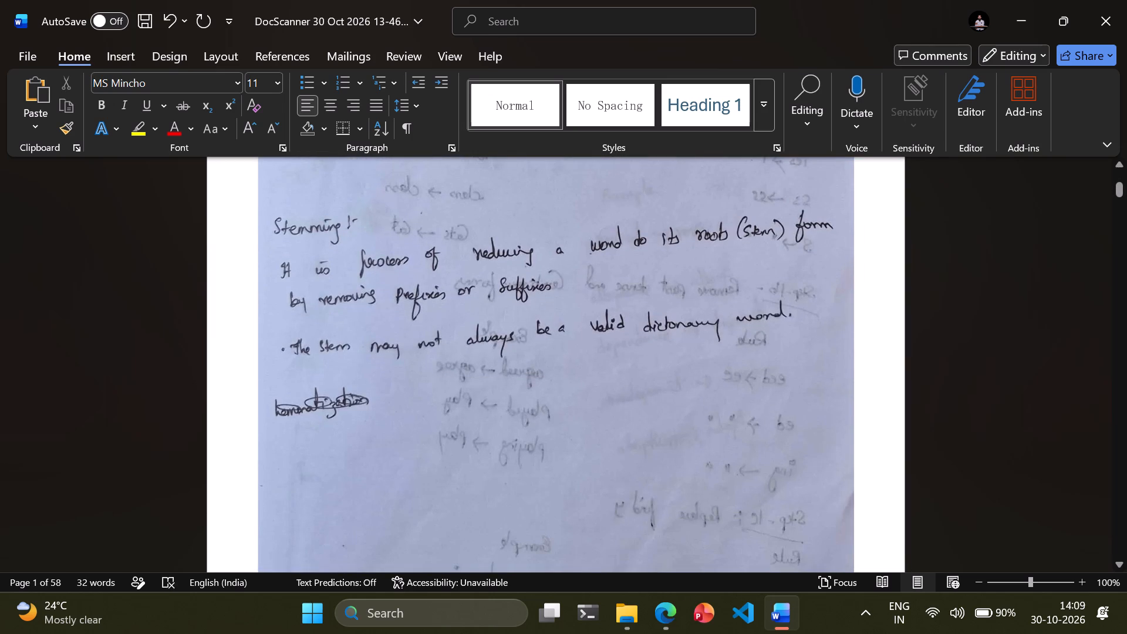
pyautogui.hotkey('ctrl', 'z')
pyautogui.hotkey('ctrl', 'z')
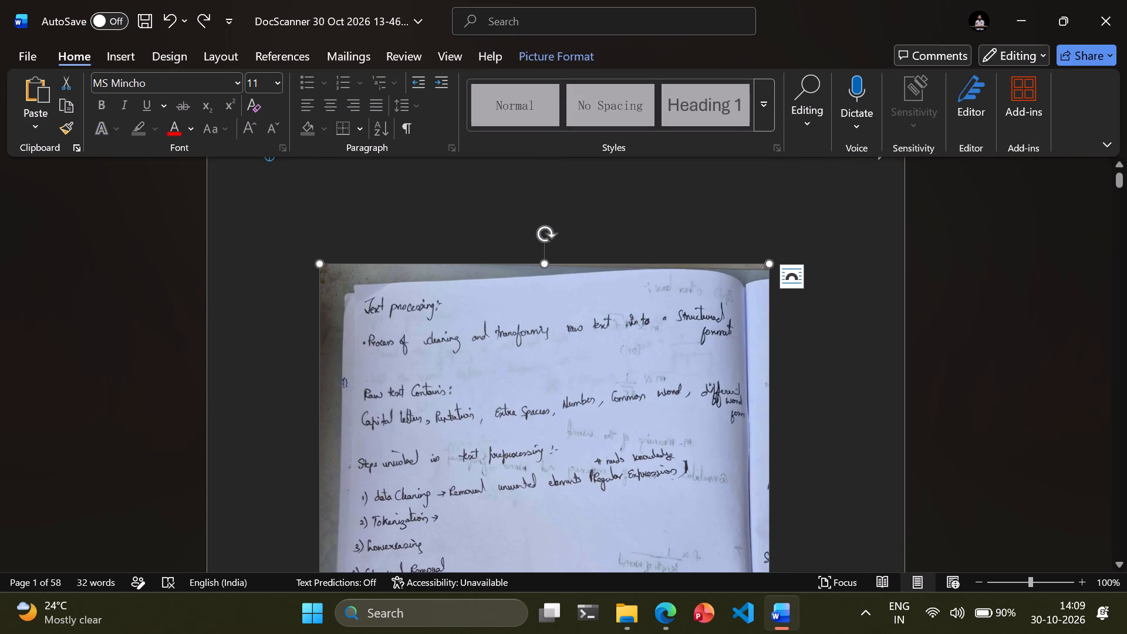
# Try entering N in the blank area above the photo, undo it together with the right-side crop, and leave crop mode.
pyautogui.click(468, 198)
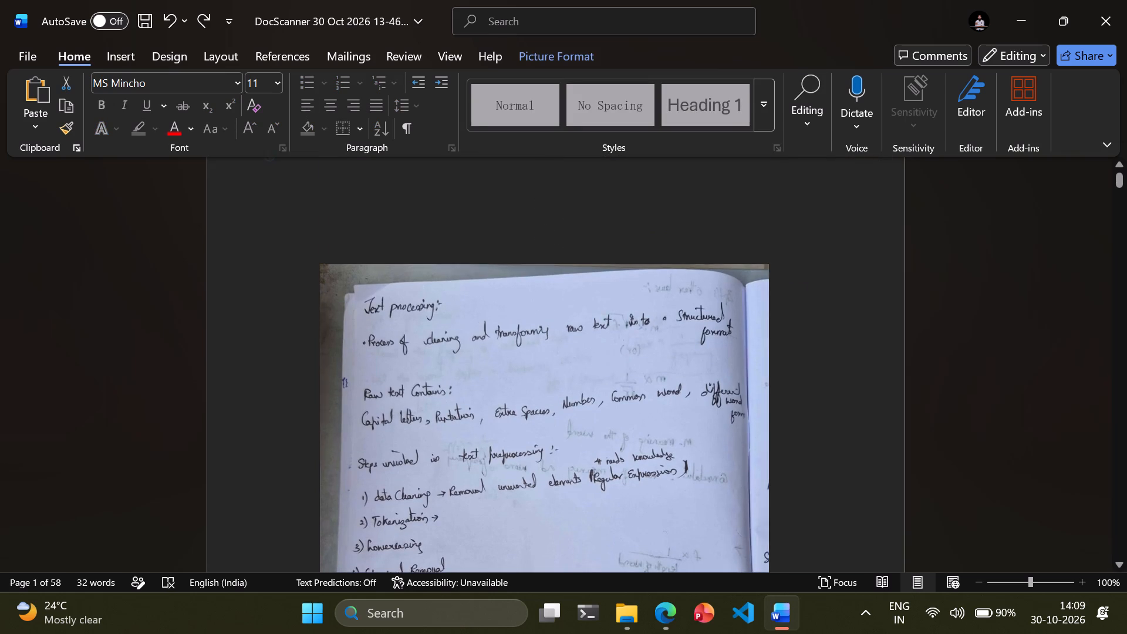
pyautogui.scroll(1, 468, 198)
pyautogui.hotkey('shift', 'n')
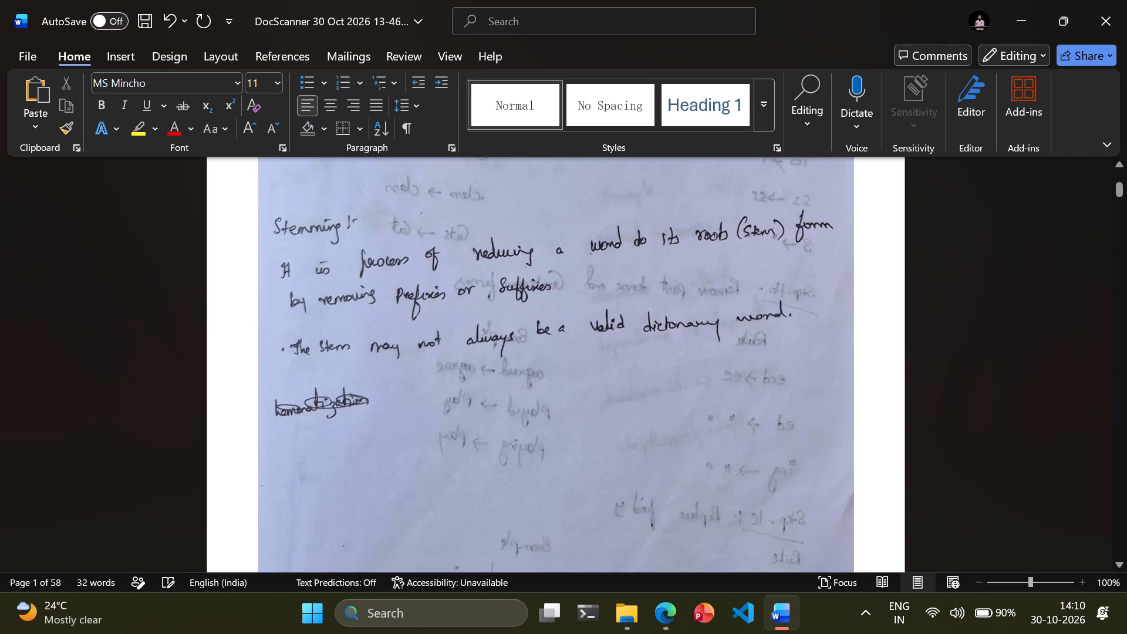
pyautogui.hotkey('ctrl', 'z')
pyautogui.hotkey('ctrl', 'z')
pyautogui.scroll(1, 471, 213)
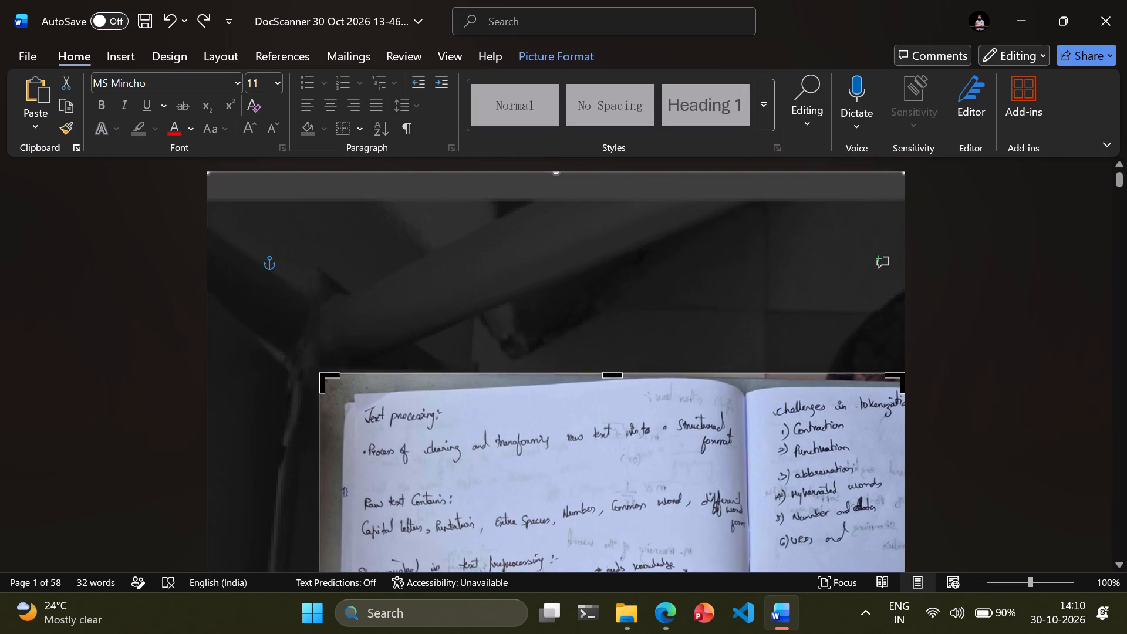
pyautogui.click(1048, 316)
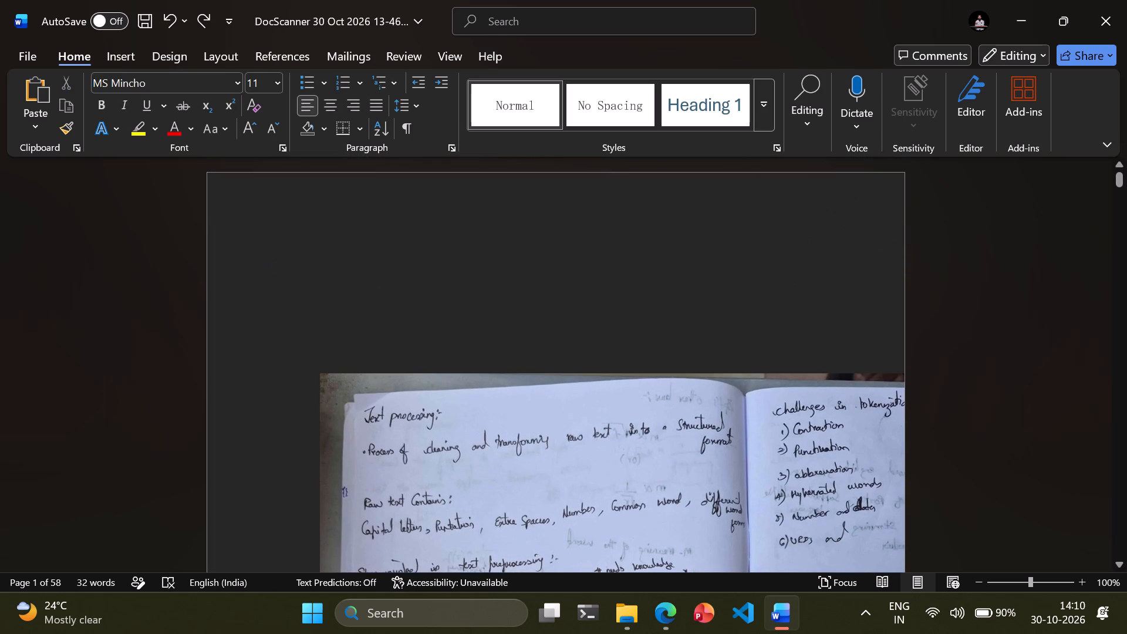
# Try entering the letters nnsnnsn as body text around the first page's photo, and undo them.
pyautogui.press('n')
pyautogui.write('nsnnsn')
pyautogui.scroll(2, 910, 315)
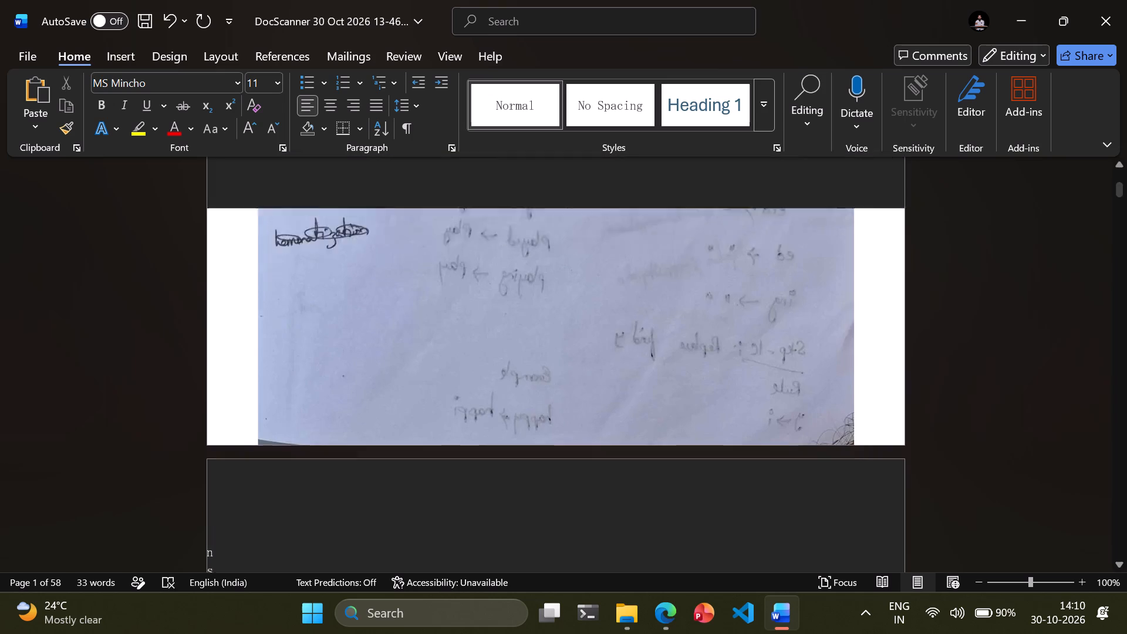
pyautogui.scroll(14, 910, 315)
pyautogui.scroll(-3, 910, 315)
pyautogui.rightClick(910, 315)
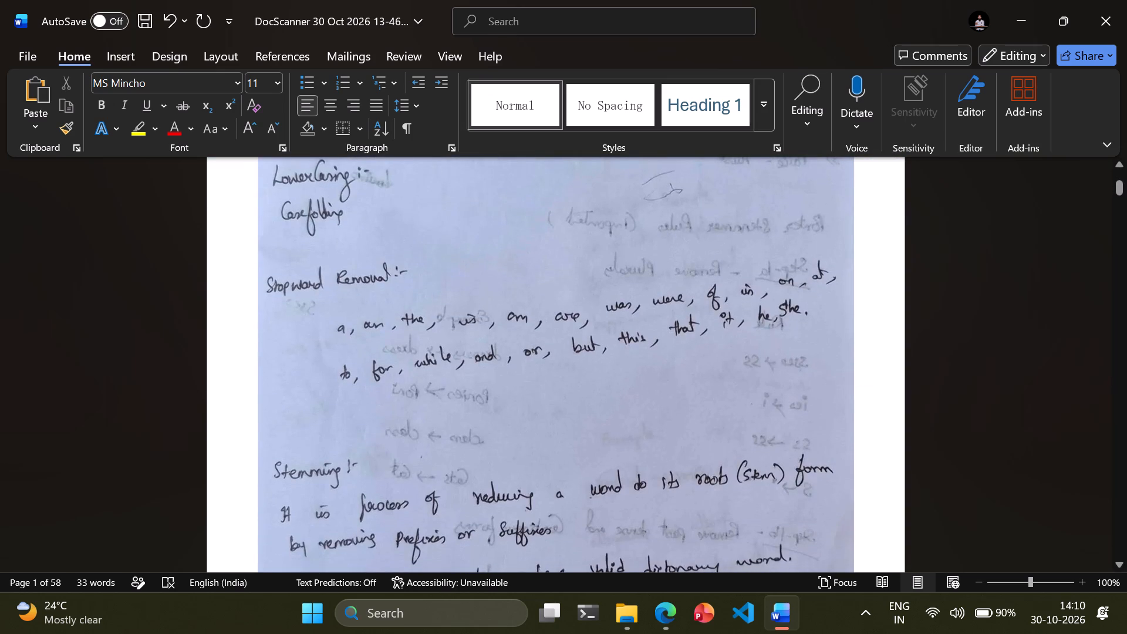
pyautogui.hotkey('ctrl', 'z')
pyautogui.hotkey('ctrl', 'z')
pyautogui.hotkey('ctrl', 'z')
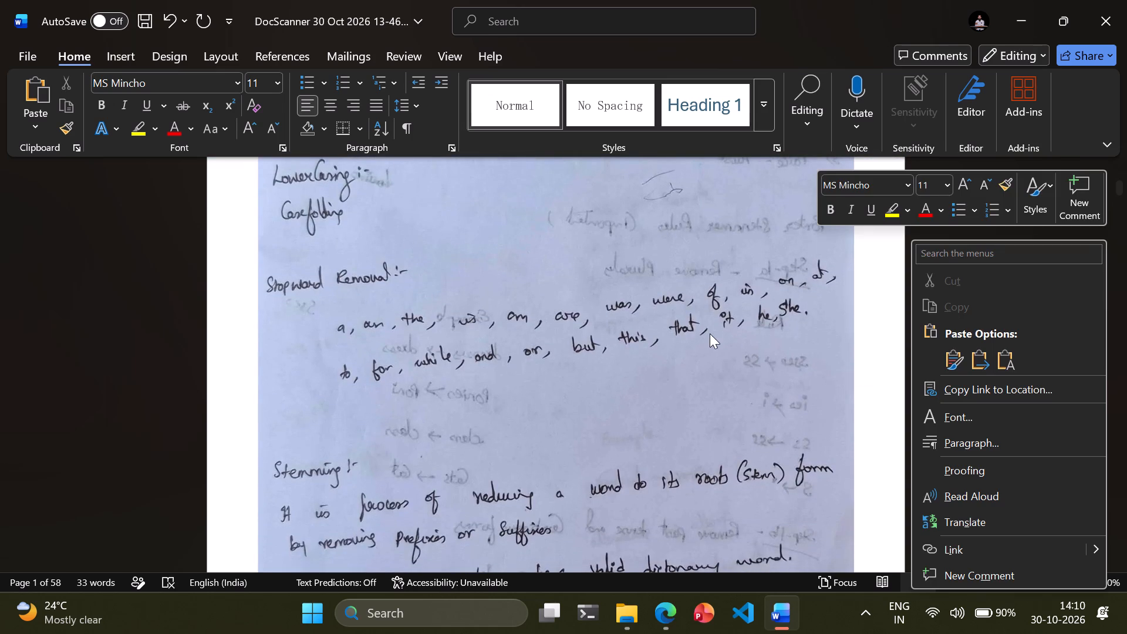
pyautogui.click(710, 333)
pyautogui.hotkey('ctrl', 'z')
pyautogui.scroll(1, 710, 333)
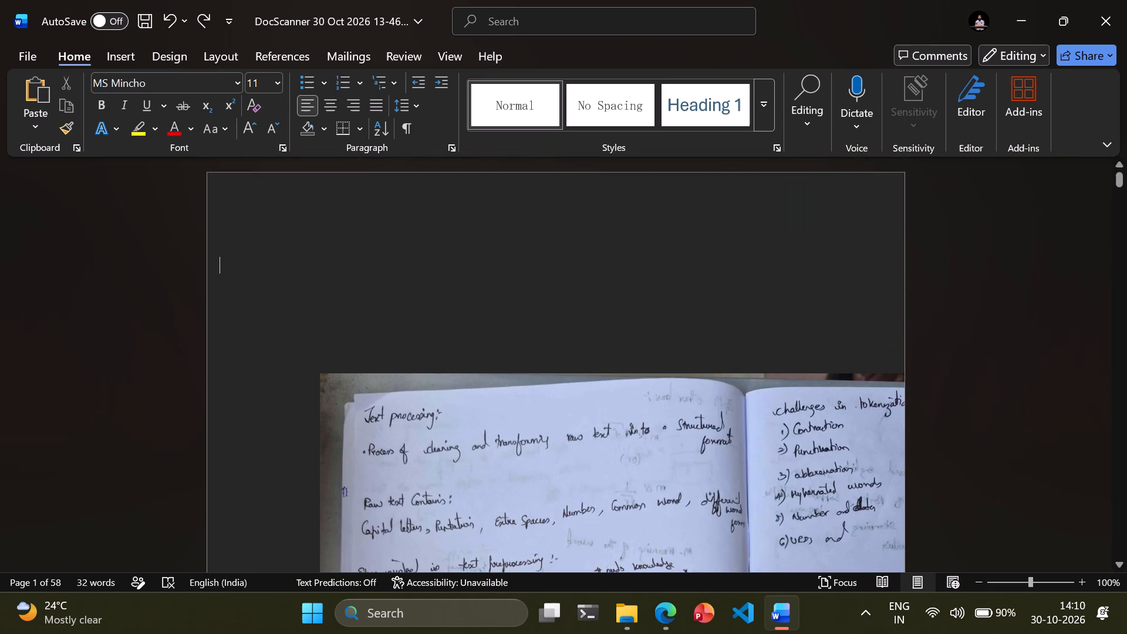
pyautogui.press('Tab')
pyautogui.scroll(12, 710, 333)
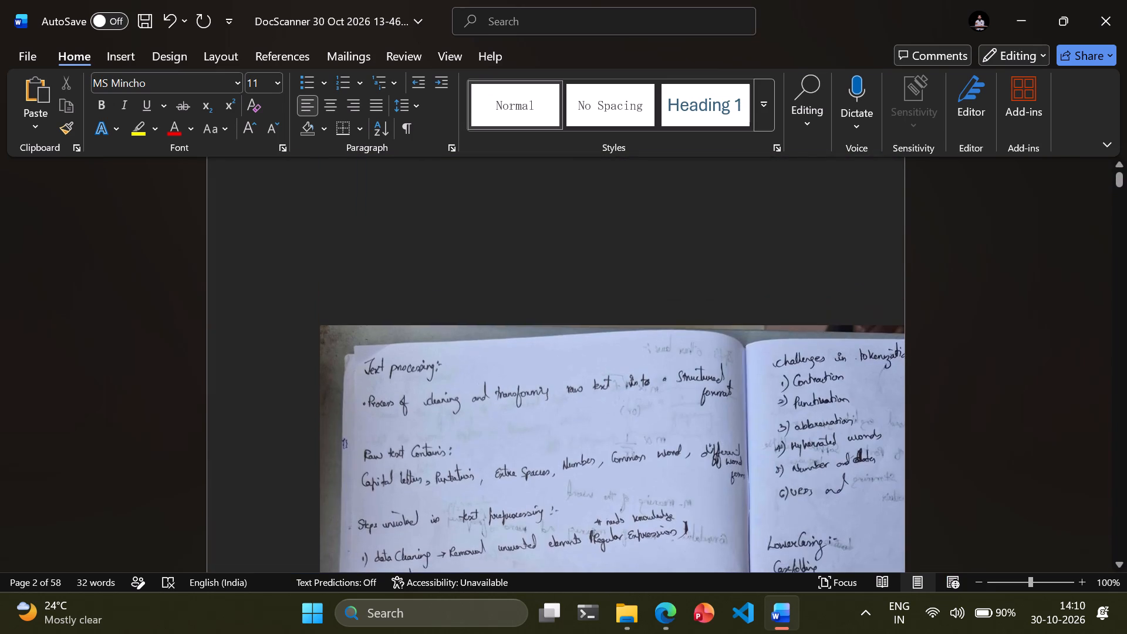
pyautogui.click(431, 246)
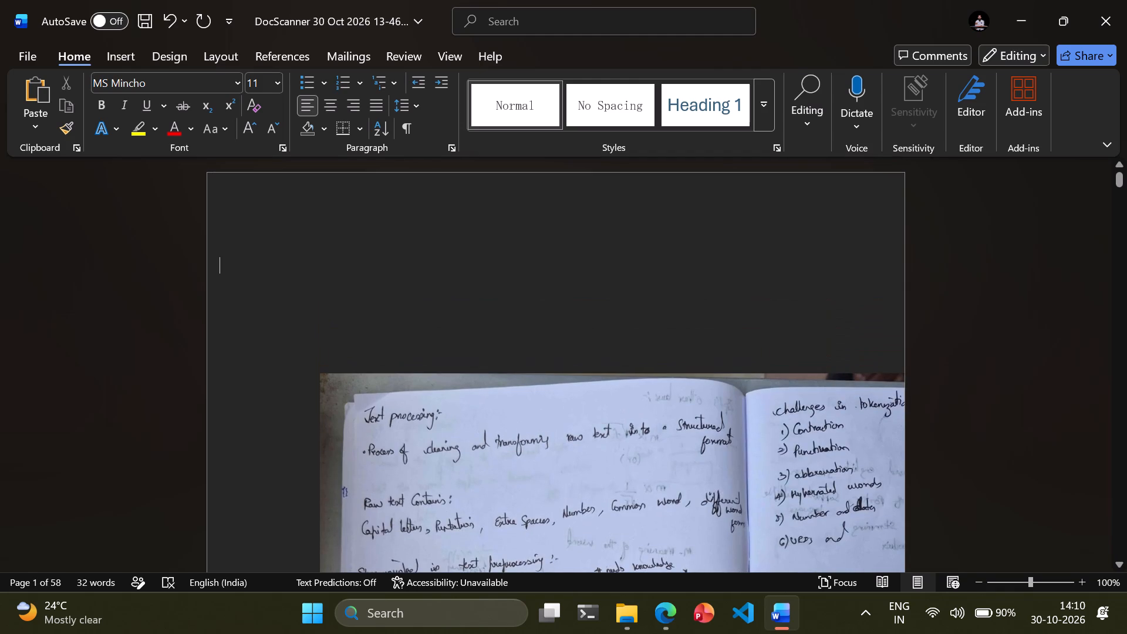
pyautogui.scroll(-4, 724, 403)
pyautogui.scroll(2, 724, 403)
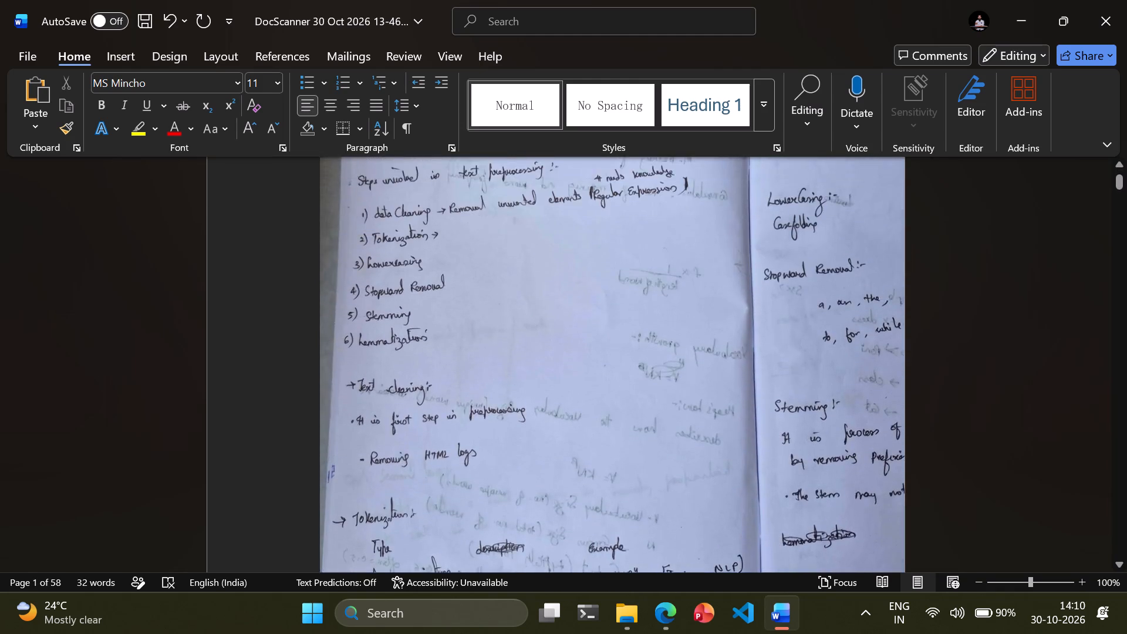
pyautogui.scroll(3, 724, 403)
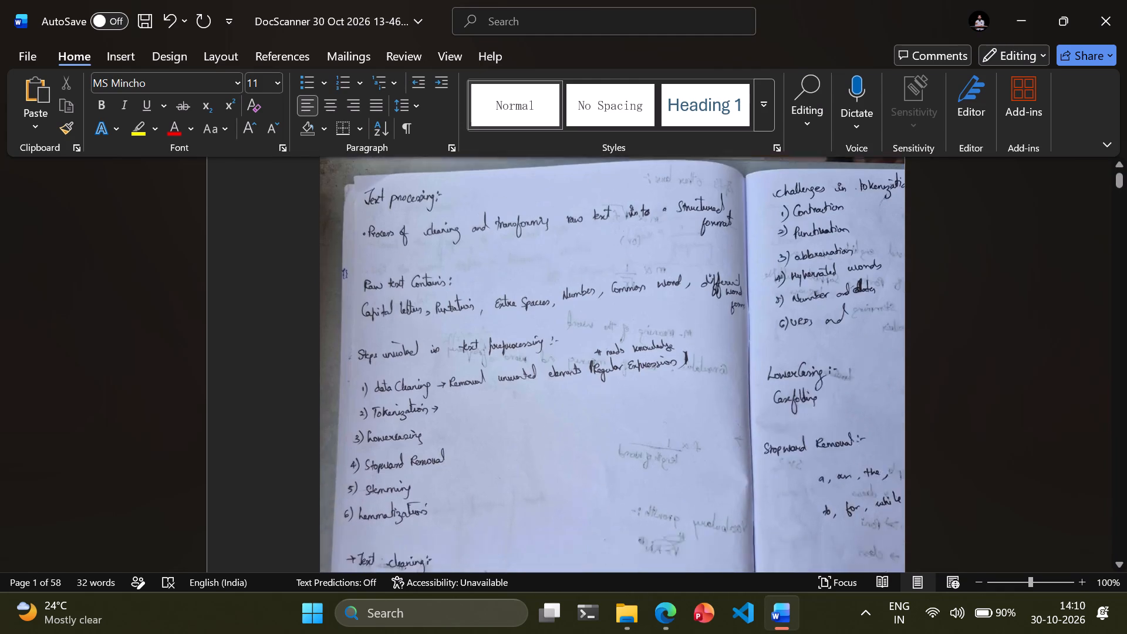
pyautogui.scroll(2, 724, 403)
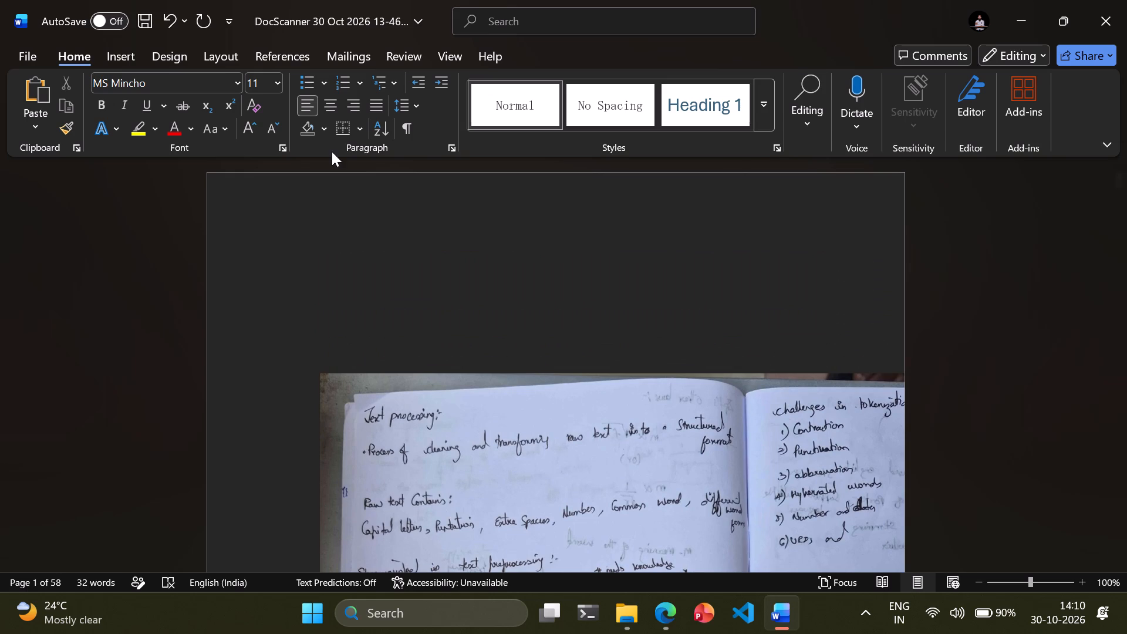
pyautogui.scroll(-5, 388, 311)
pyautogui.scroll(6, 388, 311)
# Insert three paragraph breaks at the start of the first page, before the notebook photo.
pyautogui.press('Return')
pyautogui.press('Return')
pyautogui.press('Return')
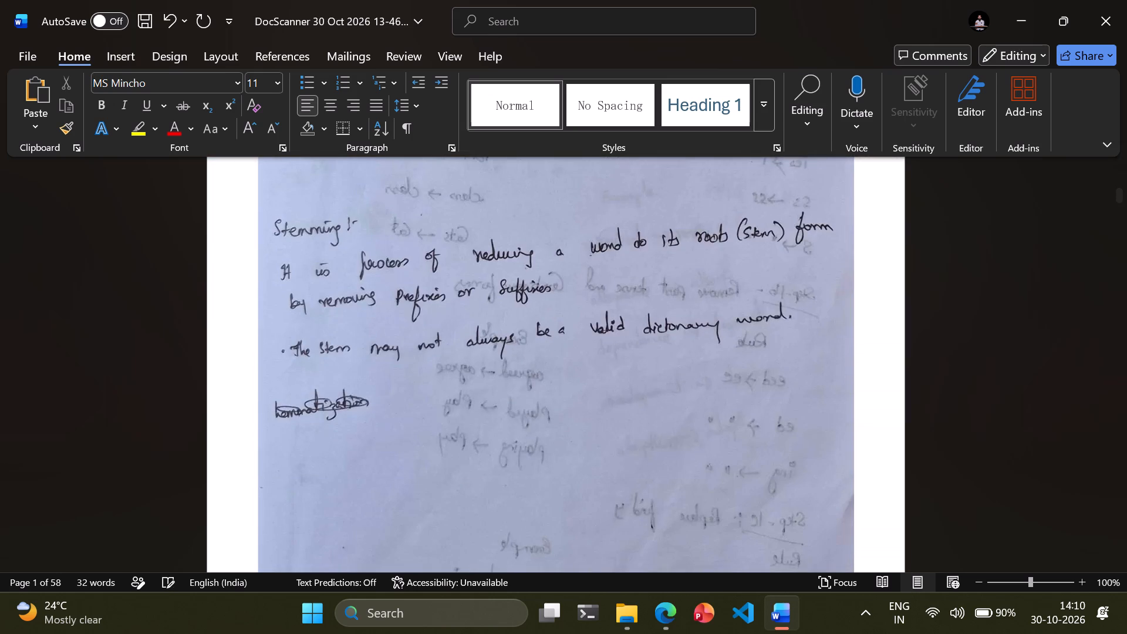
# Cut the first page's notebook photo and paste it onto the blank second page.
pyautogui.scroll(10, 244, 254)
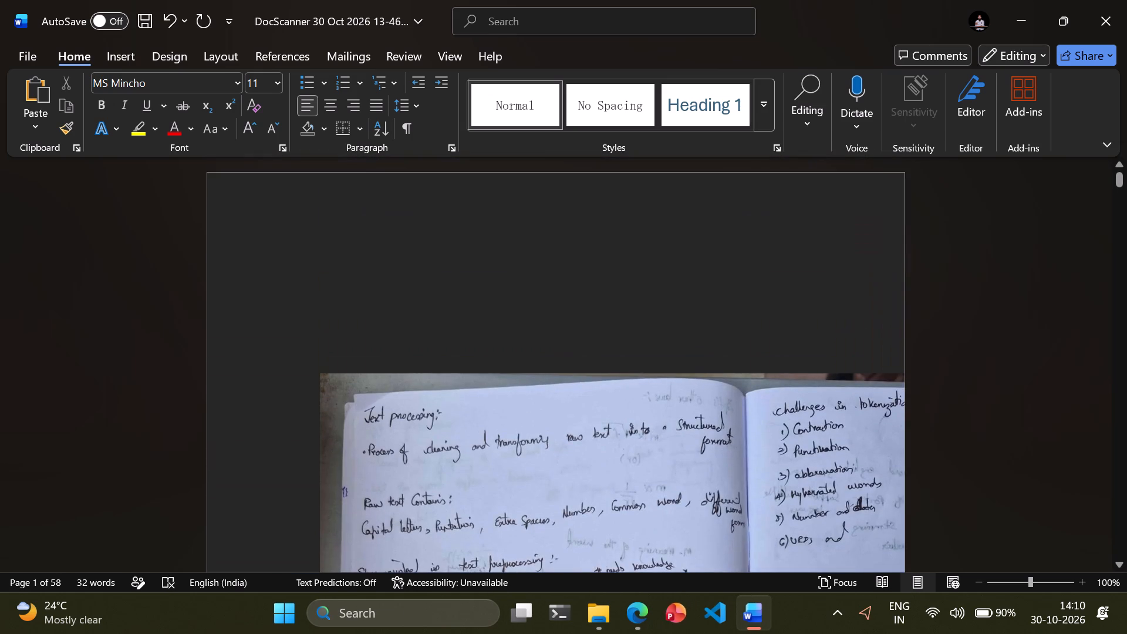
pyautogui.scroll(2, 244, 254)
pyautogui.scroll(-1, 244, 254)
pyautogui.click(474, 342)
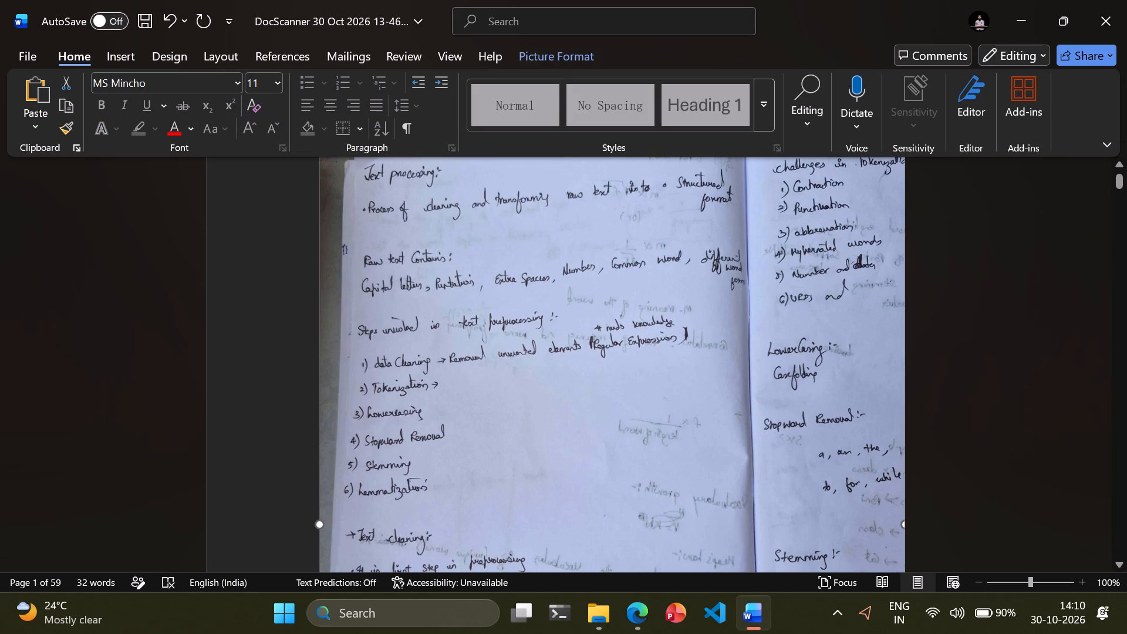
pyautogui.hotkey('ctrl', 'x')
pyautogui.scroll(2, 474, 342)
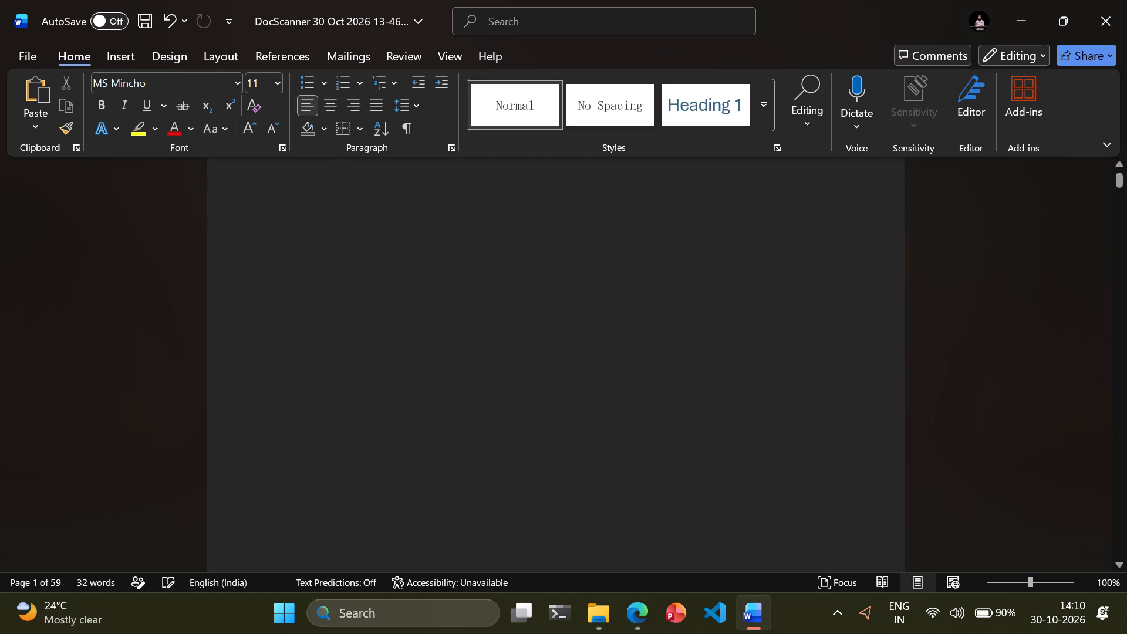
pyautogui.scroll(7, 474, 342)
pyautogui.scroll(-7, 474, 342)
pyautogui.scroll(3, 474, 342)
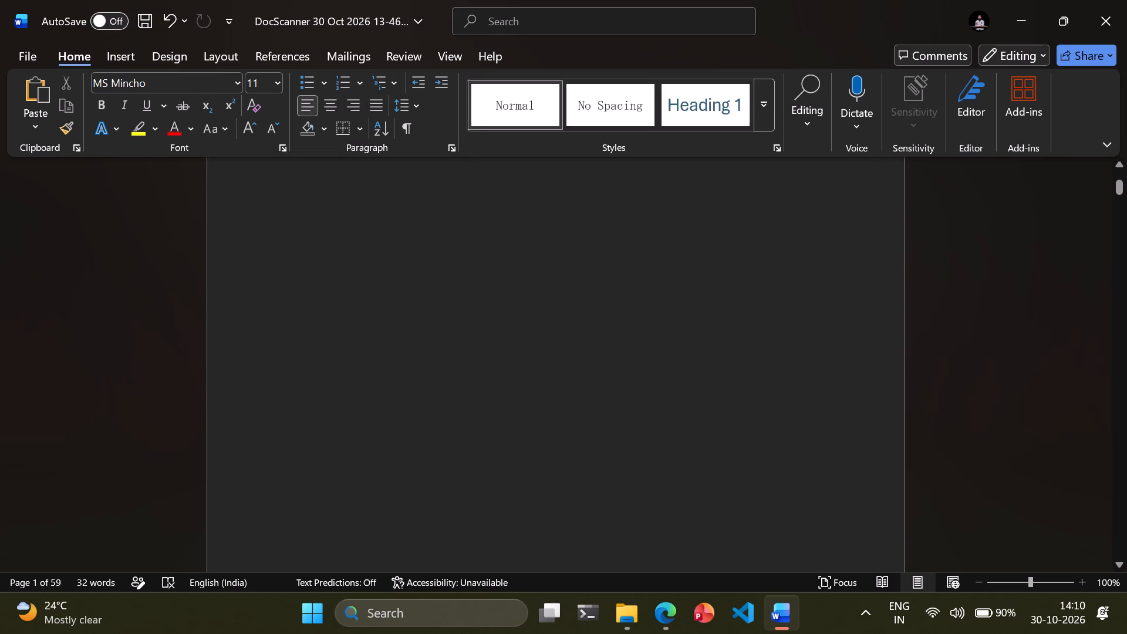
pyautogui.scroll(1, 474, 342)
pyautogui.rightClick(474, 342)
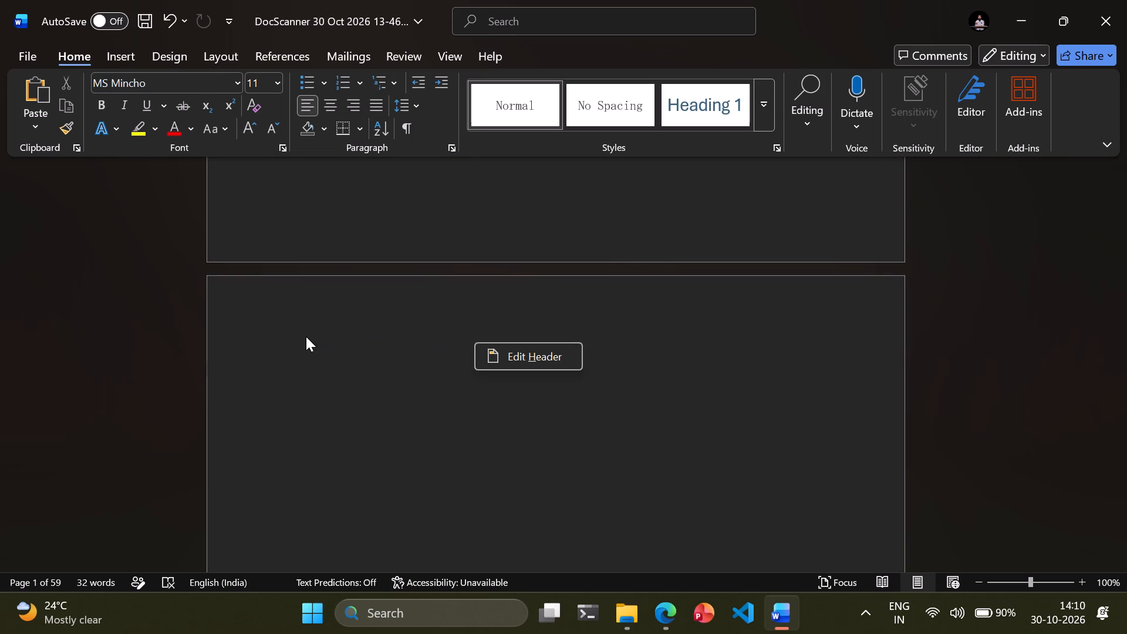
pyautogui.click(306, 336)
pyautogui.click(306, 336)
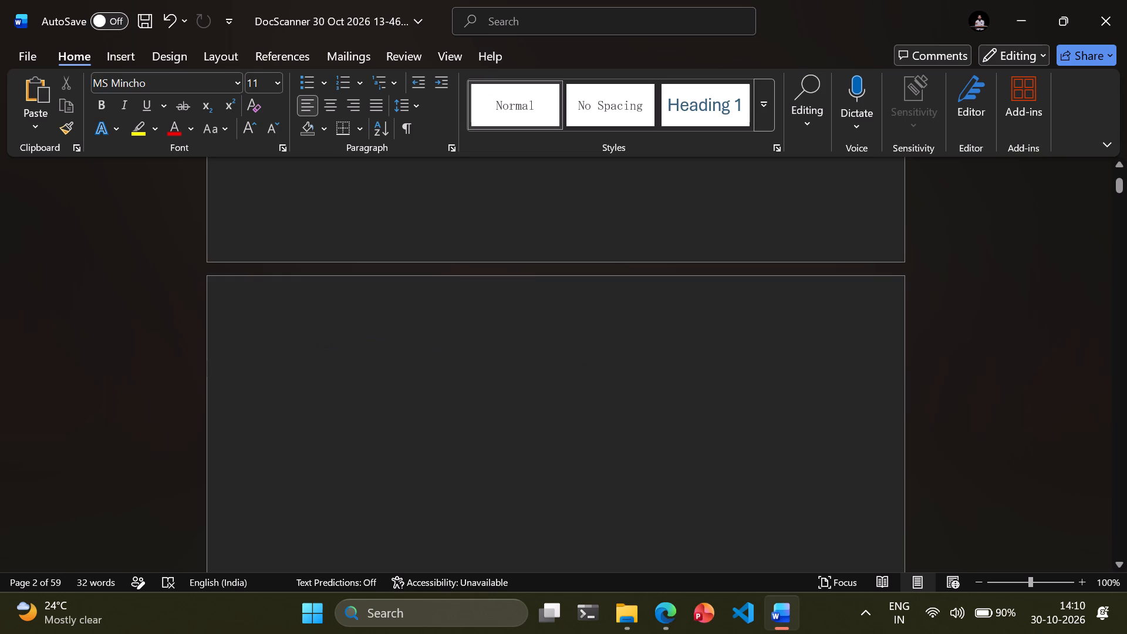
pyautogui.click(266, 338)
pyautogui.hotkey('ctrl', 'v')
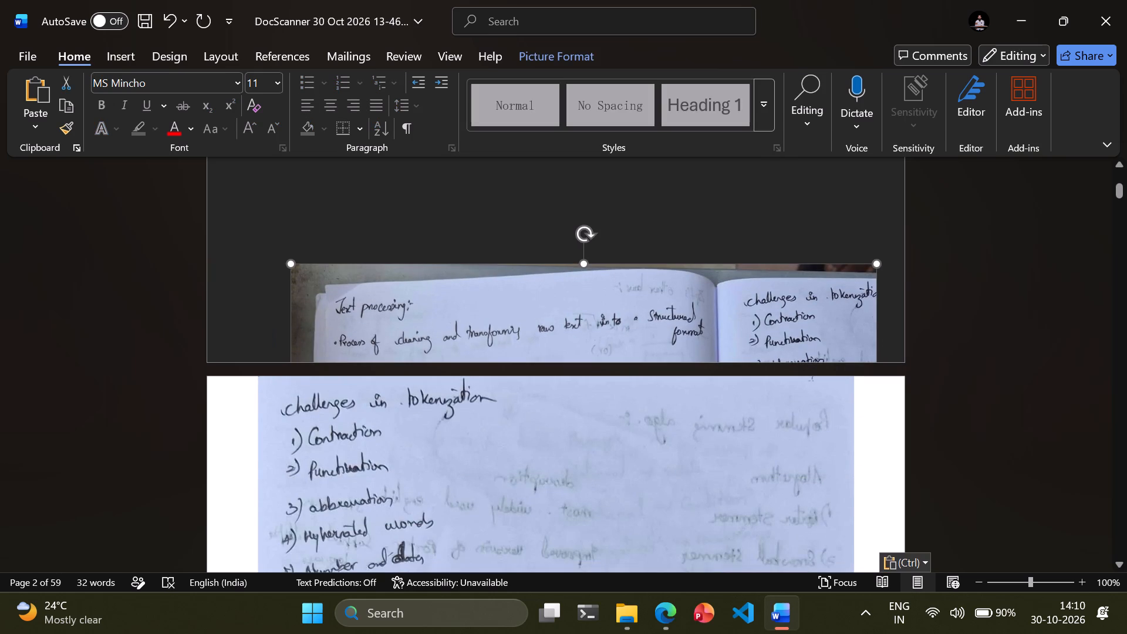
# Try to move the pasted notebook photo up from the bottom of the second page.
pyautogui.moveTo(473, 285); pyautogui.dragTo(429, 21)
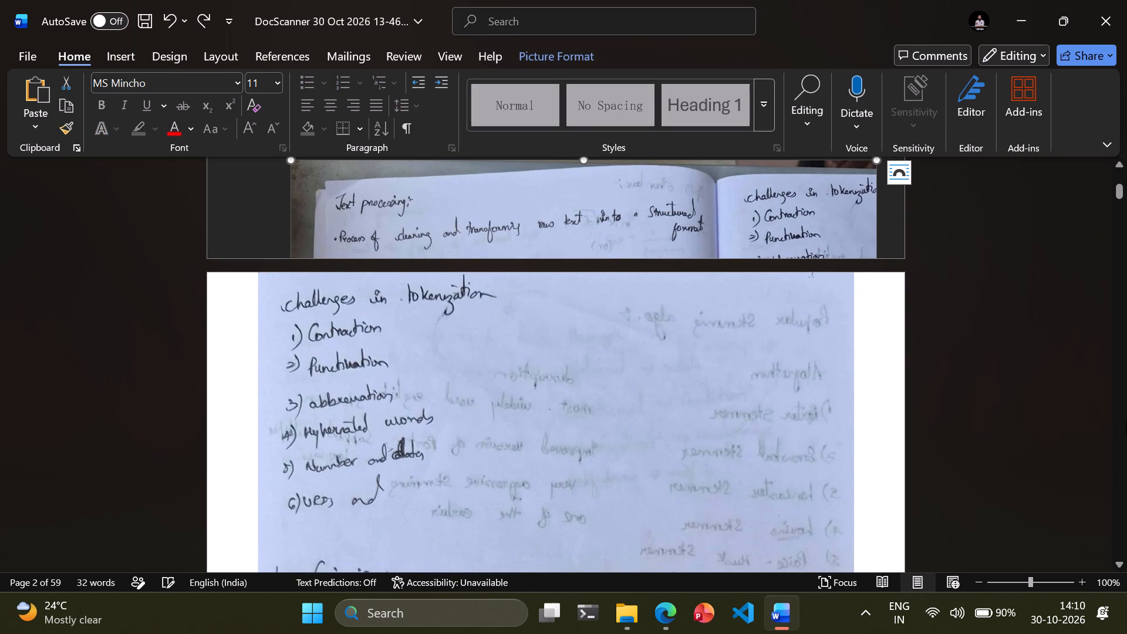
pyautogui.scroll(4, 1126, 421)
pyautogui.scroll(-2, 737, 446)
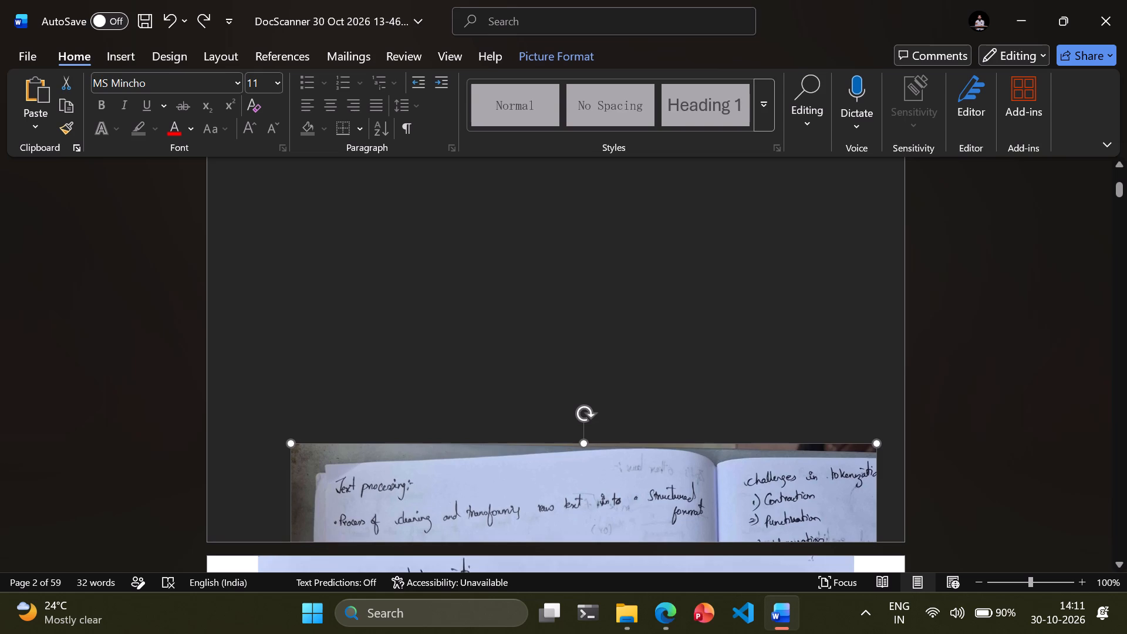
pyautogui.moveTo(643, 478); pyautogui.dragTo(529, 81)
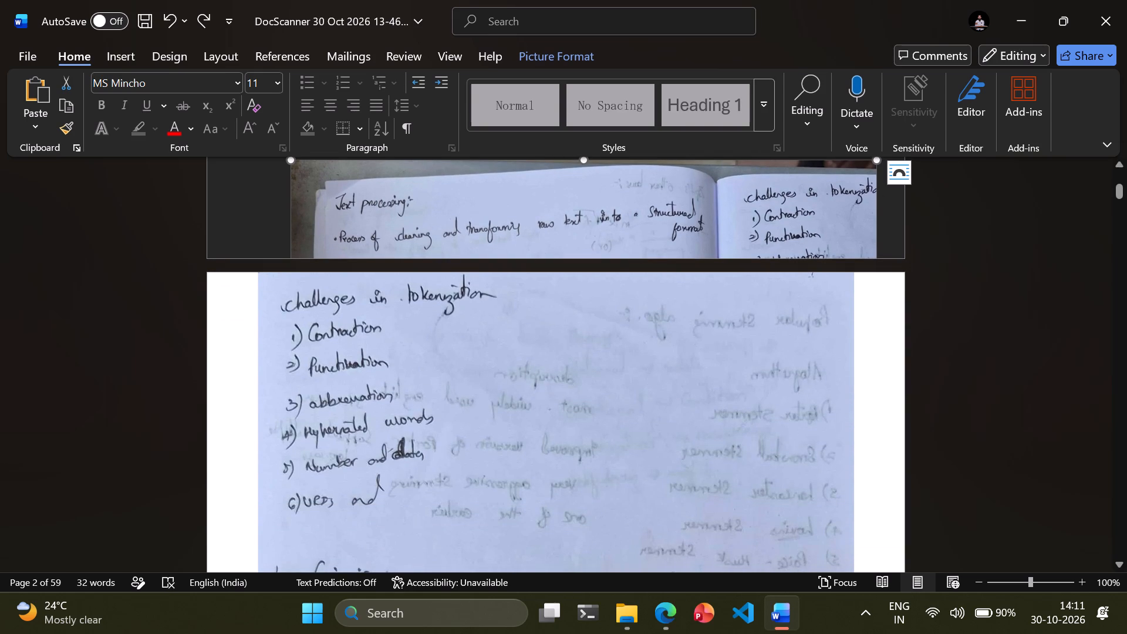
# Switch to Edge, open VTOP's Digital Assignment Upload page and select Fall Semester 2026-27.
pyautogui.click(678, 608)
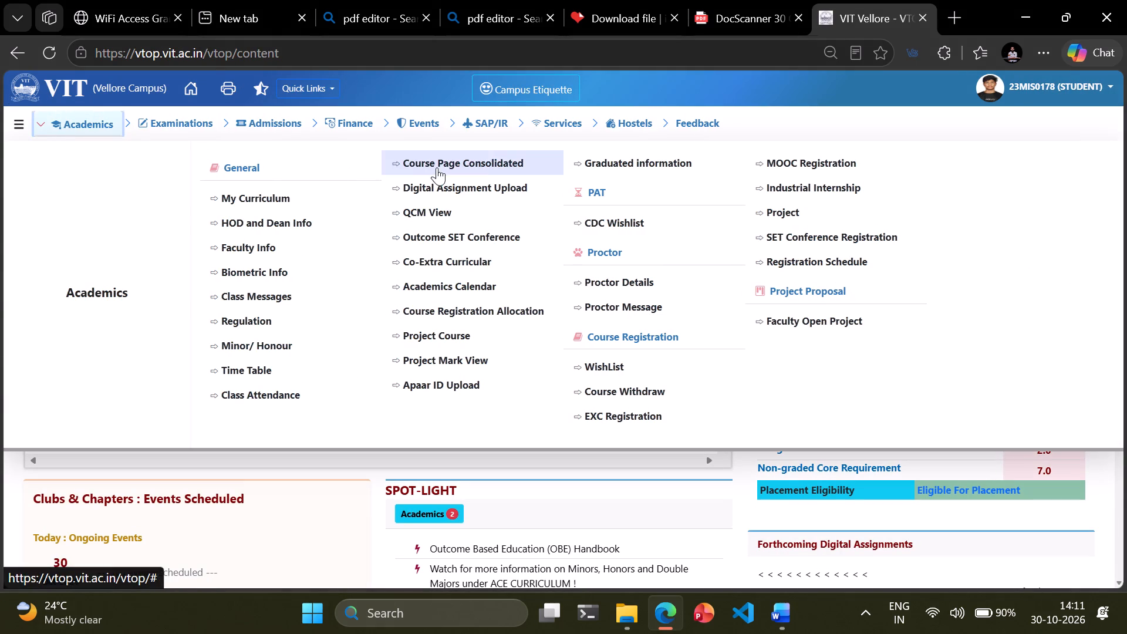
pyautogui.click(456, 183)
pyautogui.click(534, 215)
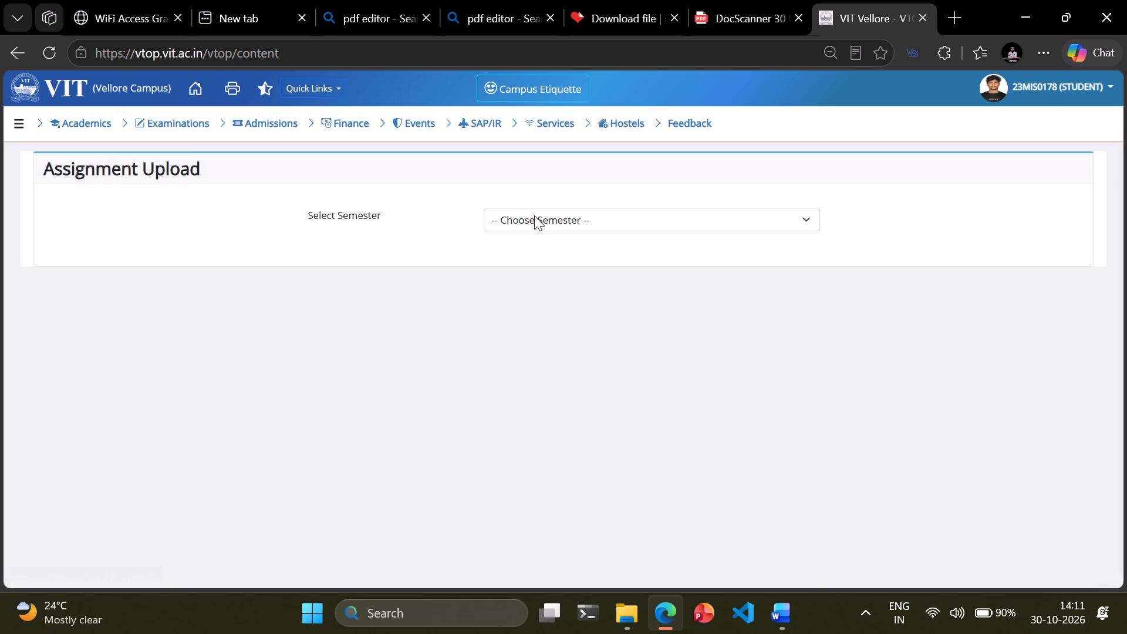
pyautogui.click(561, 273)
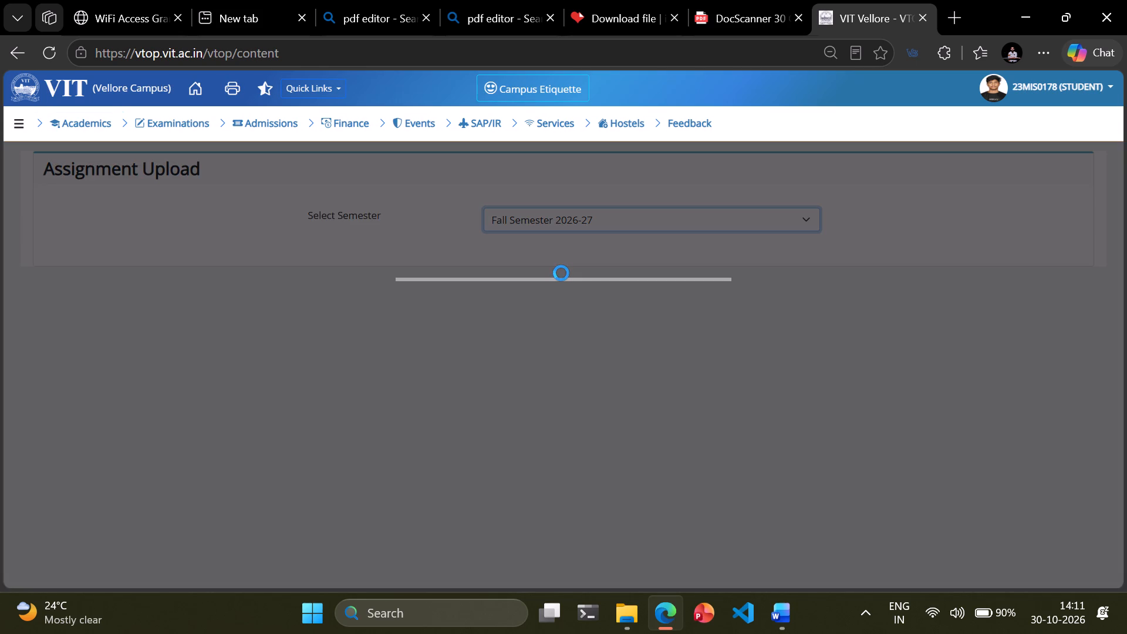
# Open the assignment dashboard of the Natural Language Processing course.
pyautogui.scroll(-1, 561, 273)
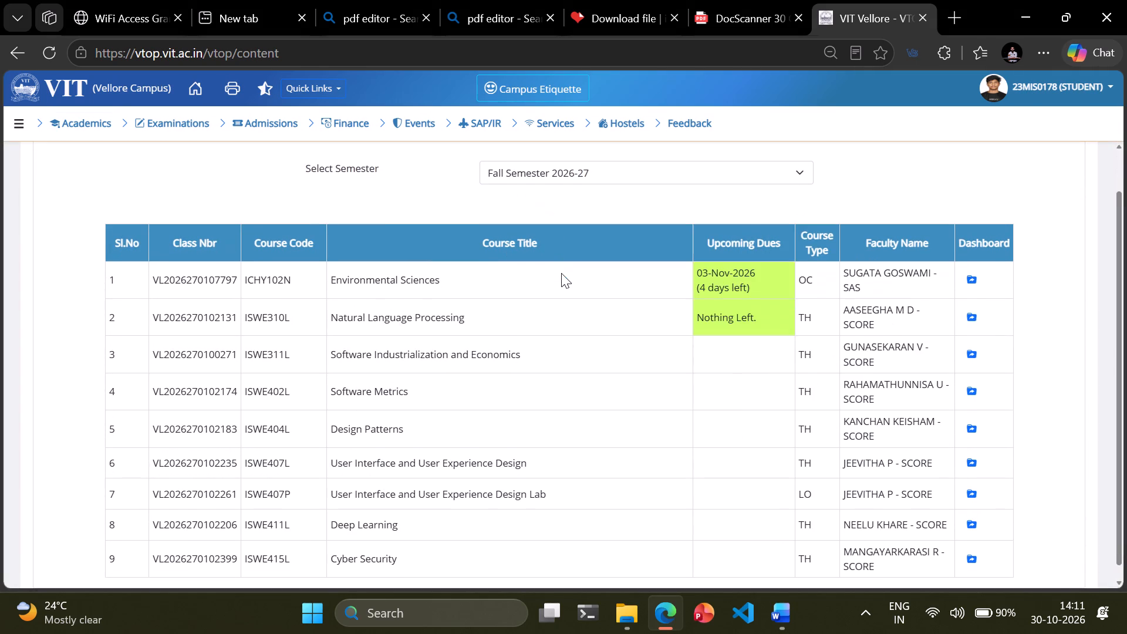
pyautogui.scroll(-1, 805, 298)
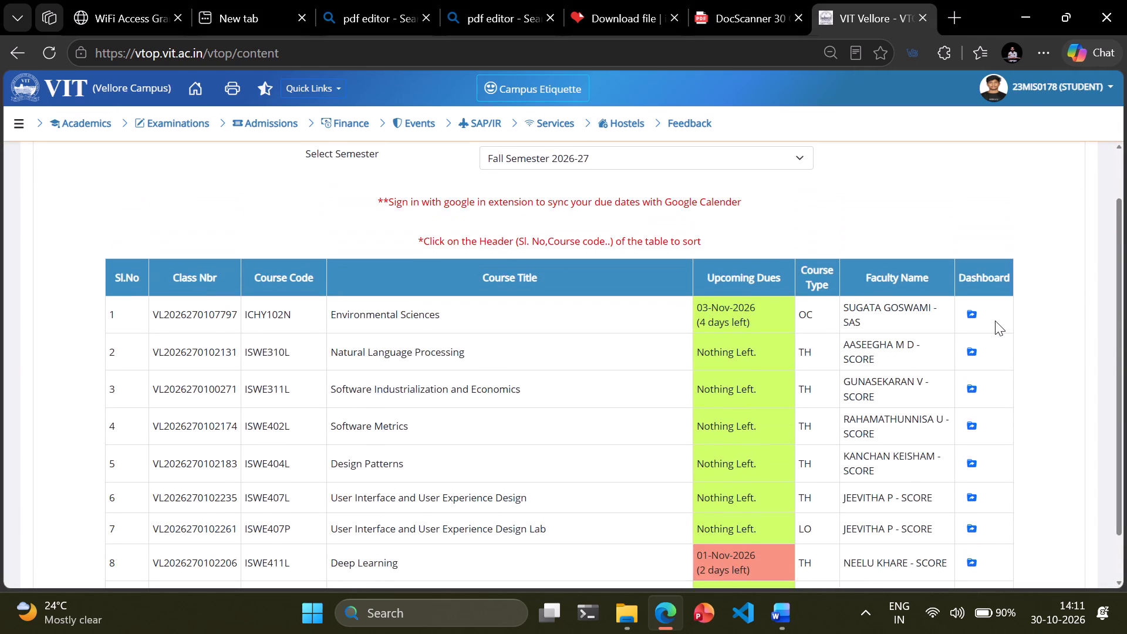
pyautogui.scroll(-1, 995, 321)
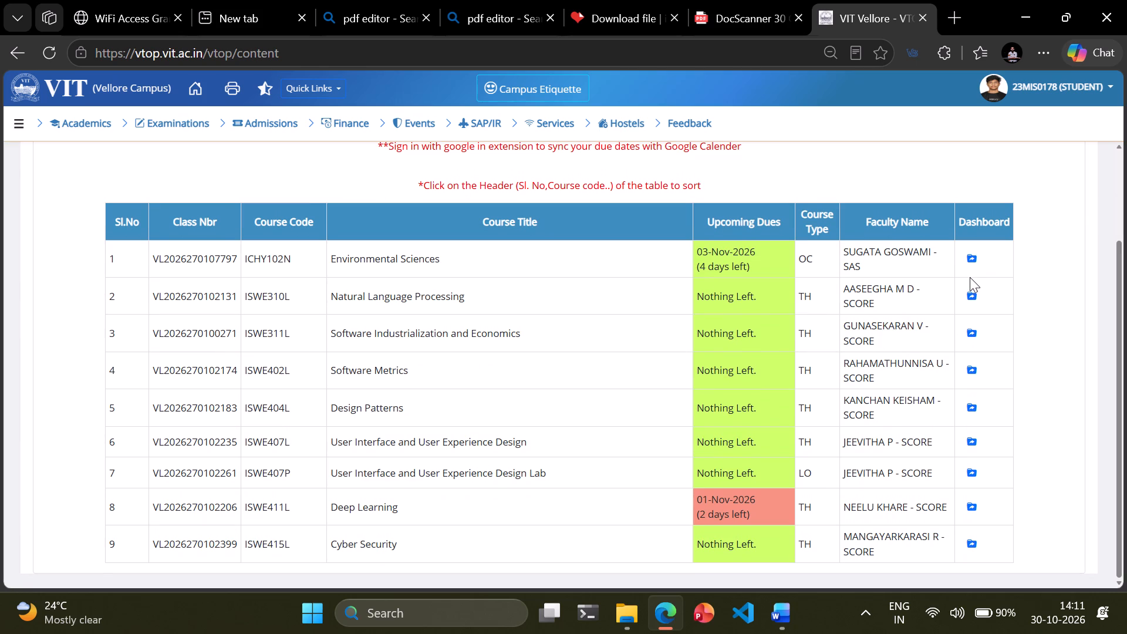
pyautogui.click(975, 291)
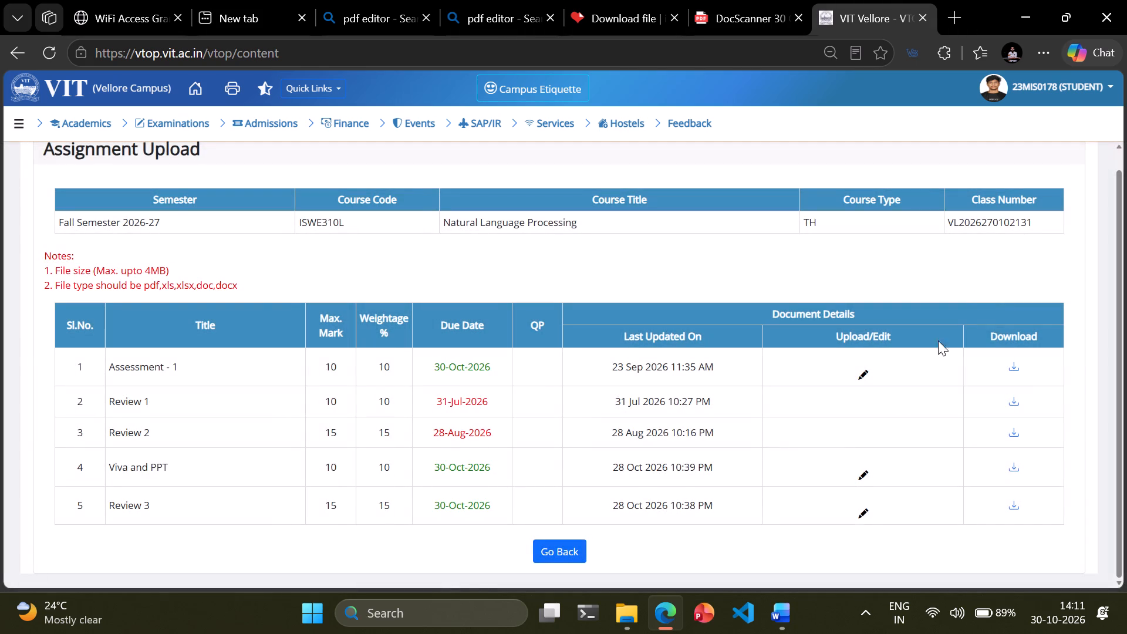
# Try to attach DocScanner 30 Oct 2026 13-46.pdf from Downloads as the upload for Assessment - 1.
pyautogui.click(862, 375)
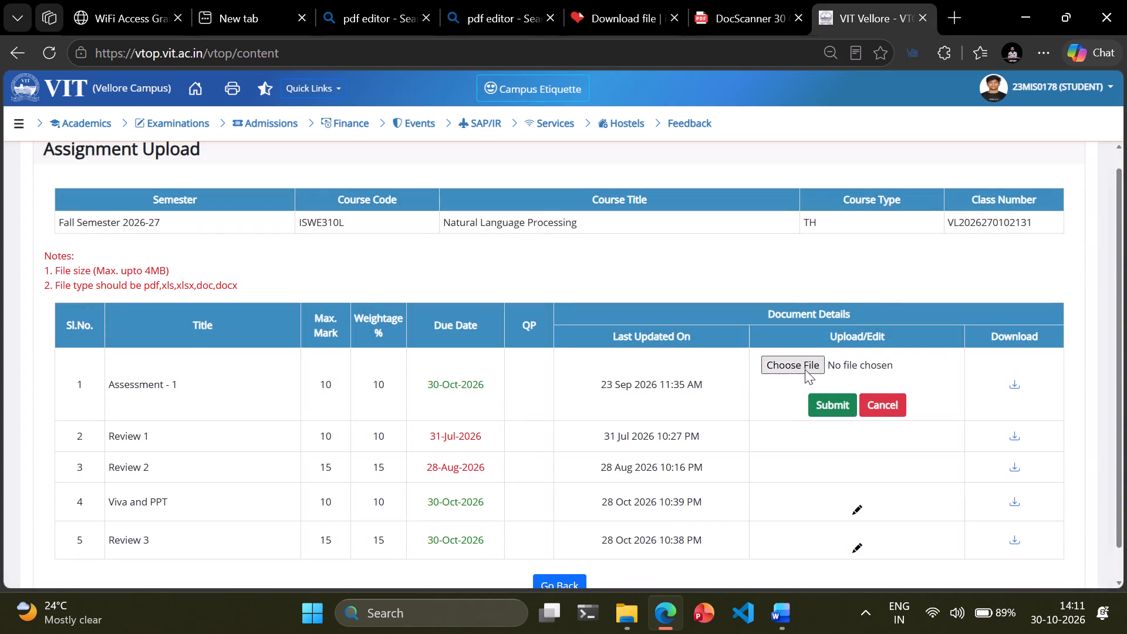
pyautogui.click(805, 369)
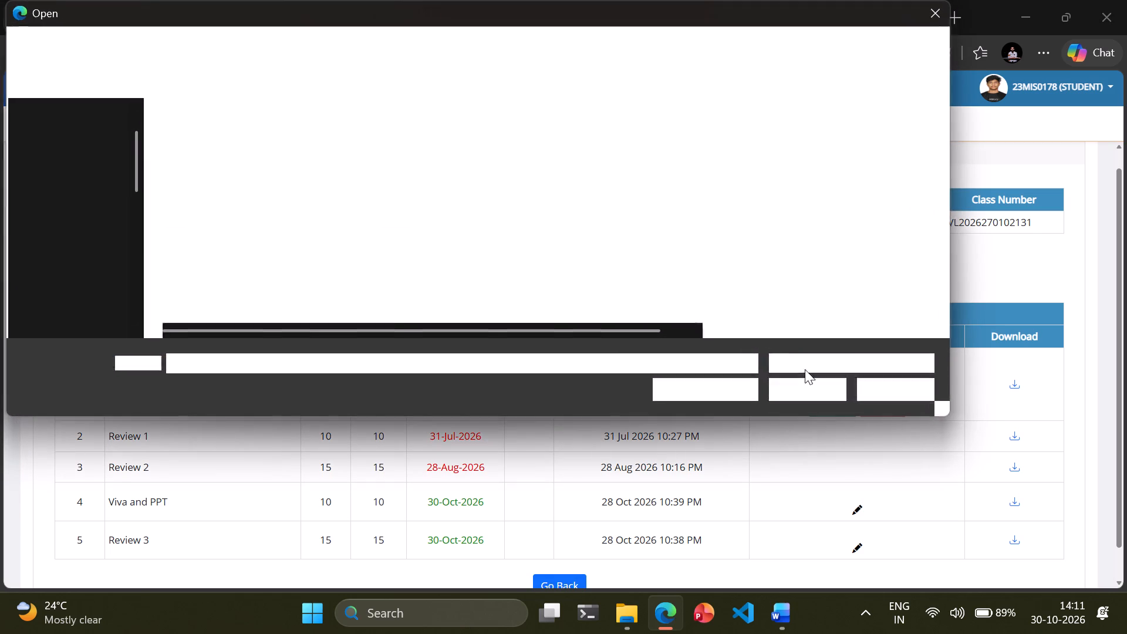
pyautogui.click(324, 203)
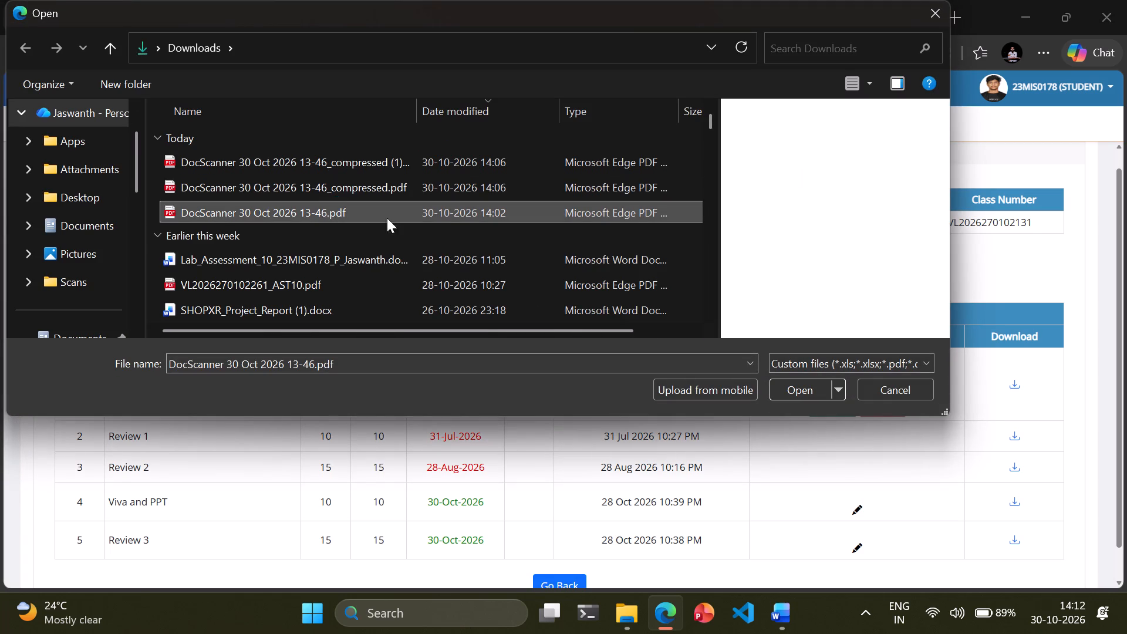
pyautogui.click(791, 396)
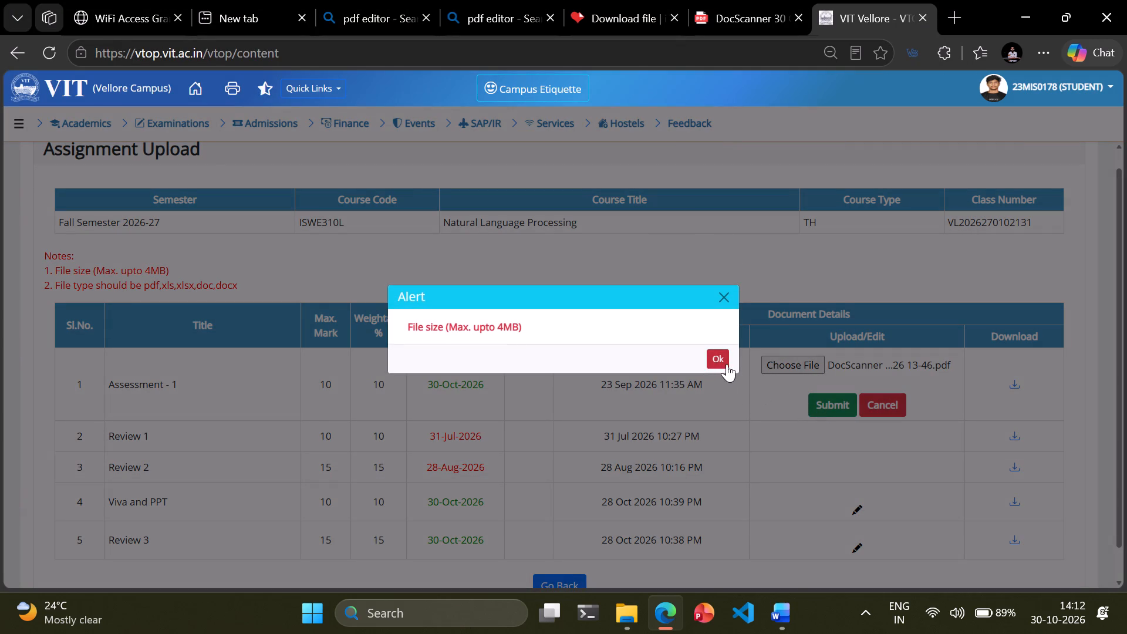
pyautogui.click(727, 364)
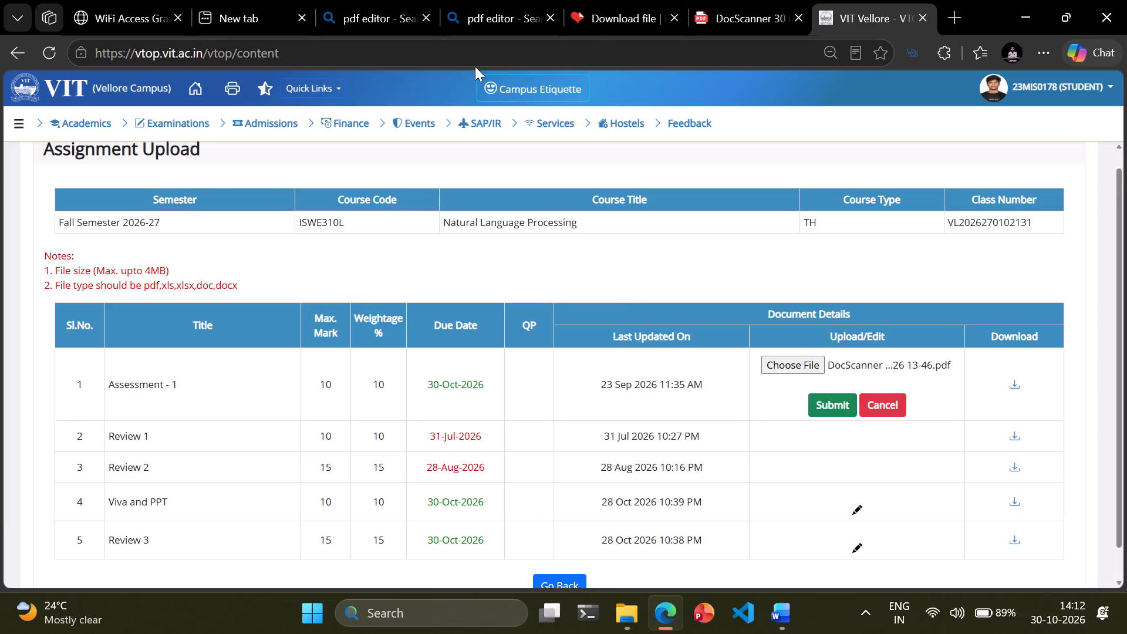
# View the browser's list of recent downloads.
pyautogui.hotkey('ctrl', 'j')
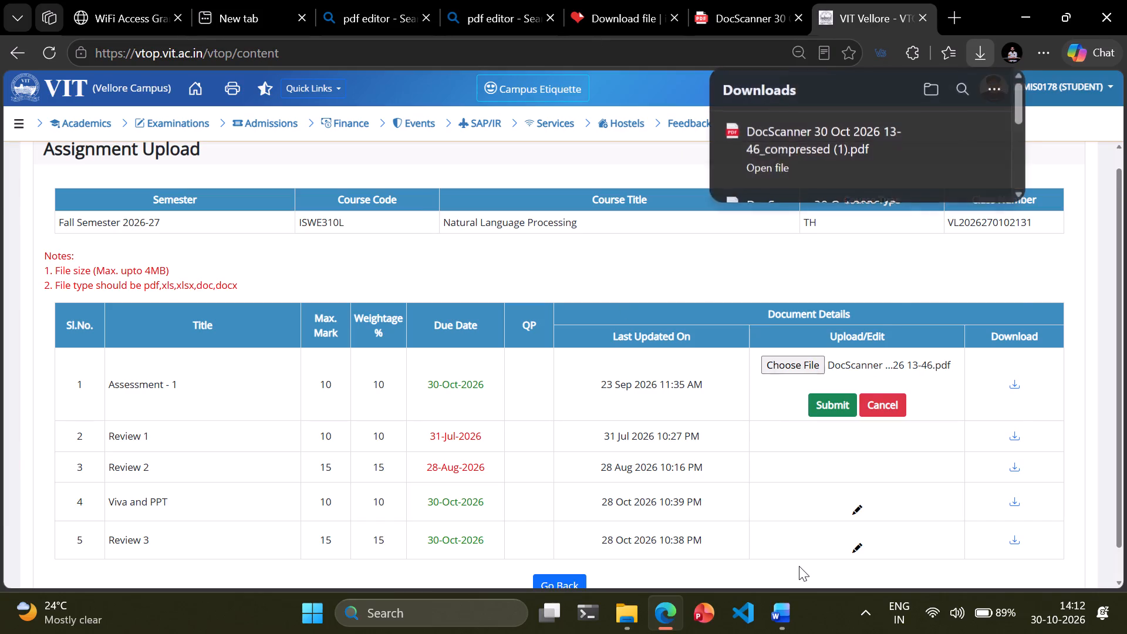
pyautogui.scroll(-1, 906, 184)
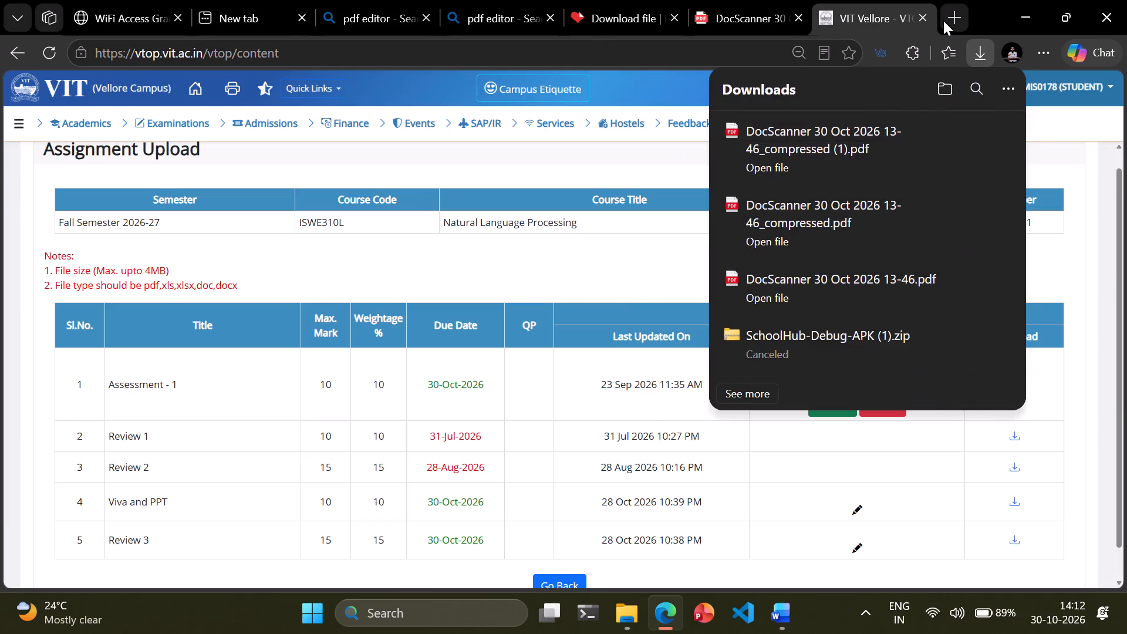
# Search the web for pdf compressor in a new tab and look through the results.
pyautogui.click(943, 21)
pyautogui.write('pdf compre')
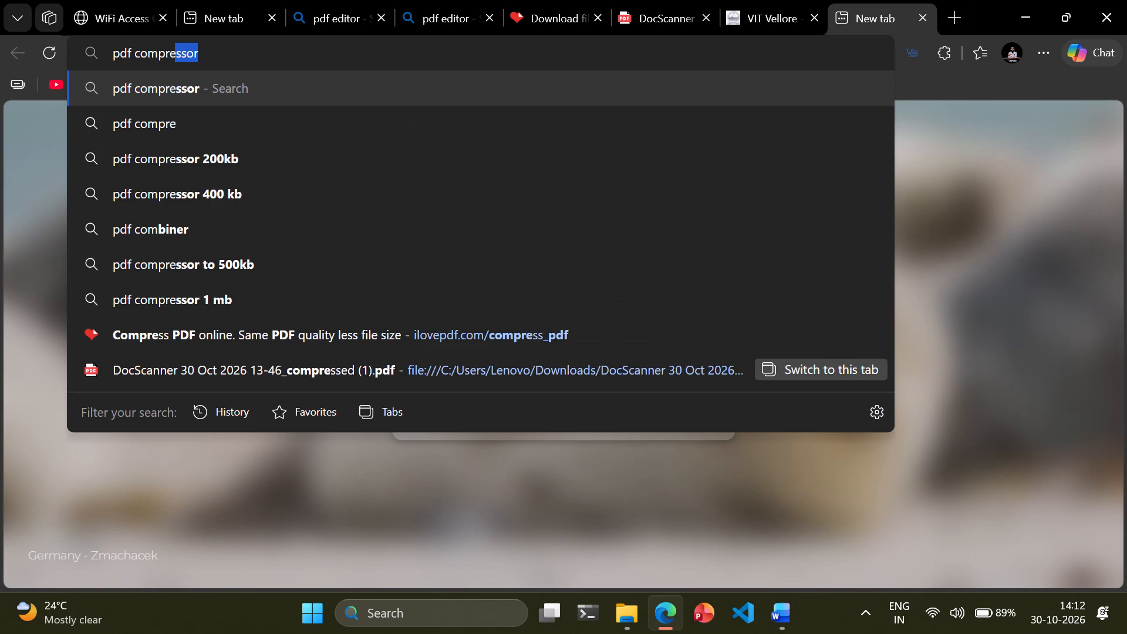
pyautogui.press('Return')
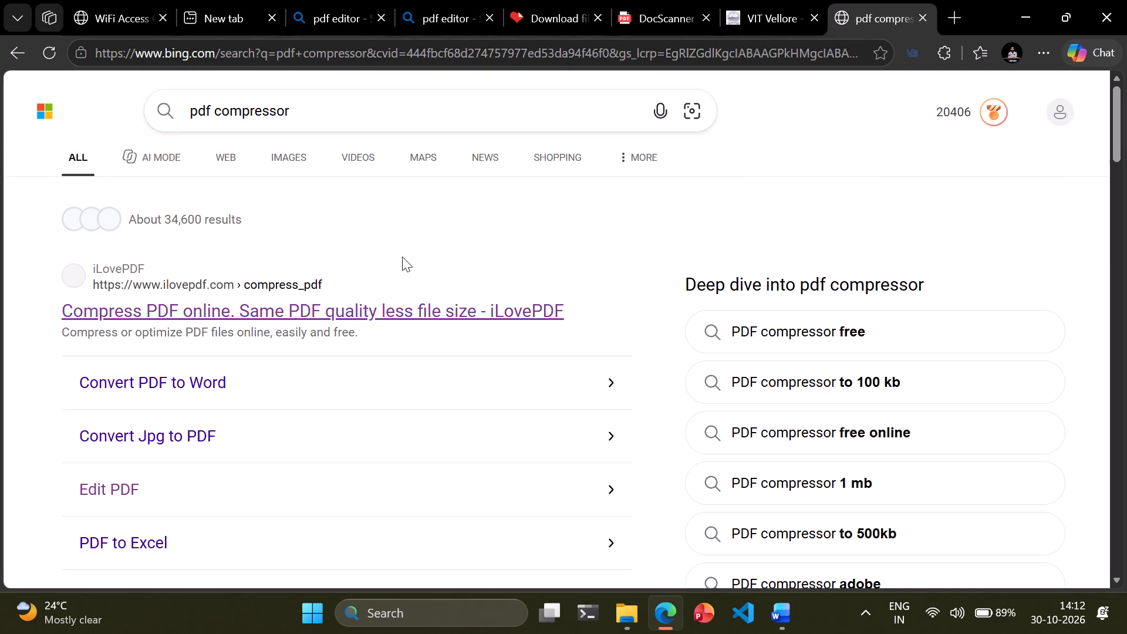
pyautogui.scroll(-1, 323, 315)
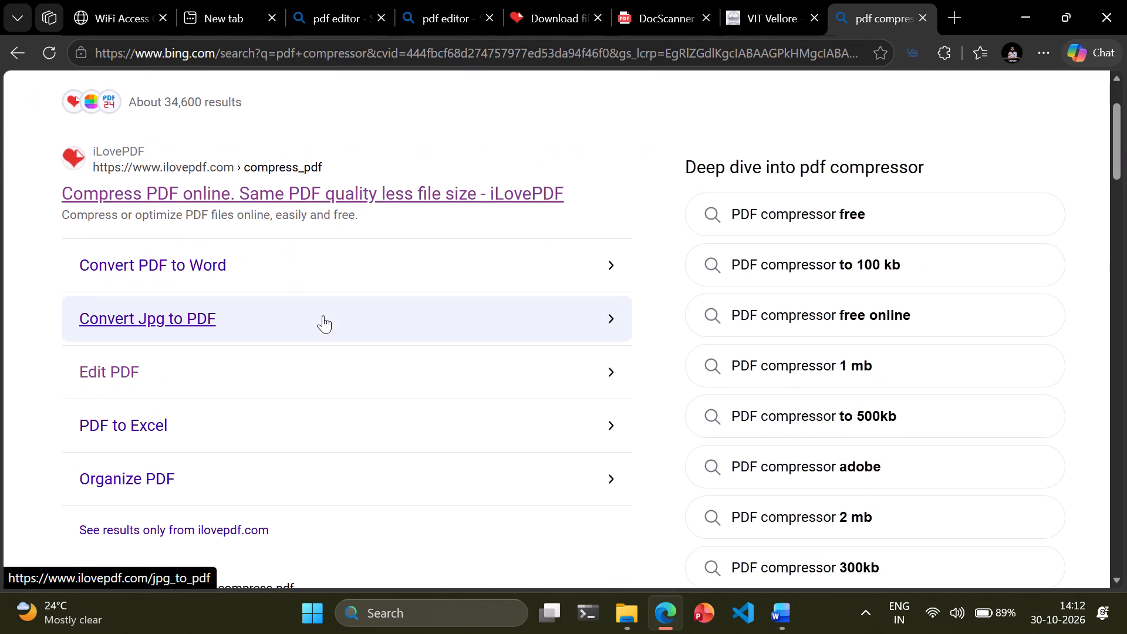
# Look through the pdf compressor search results and open Smallpdf's Compress PDF page.
pyautogui.scroll(-3, 323, 315)
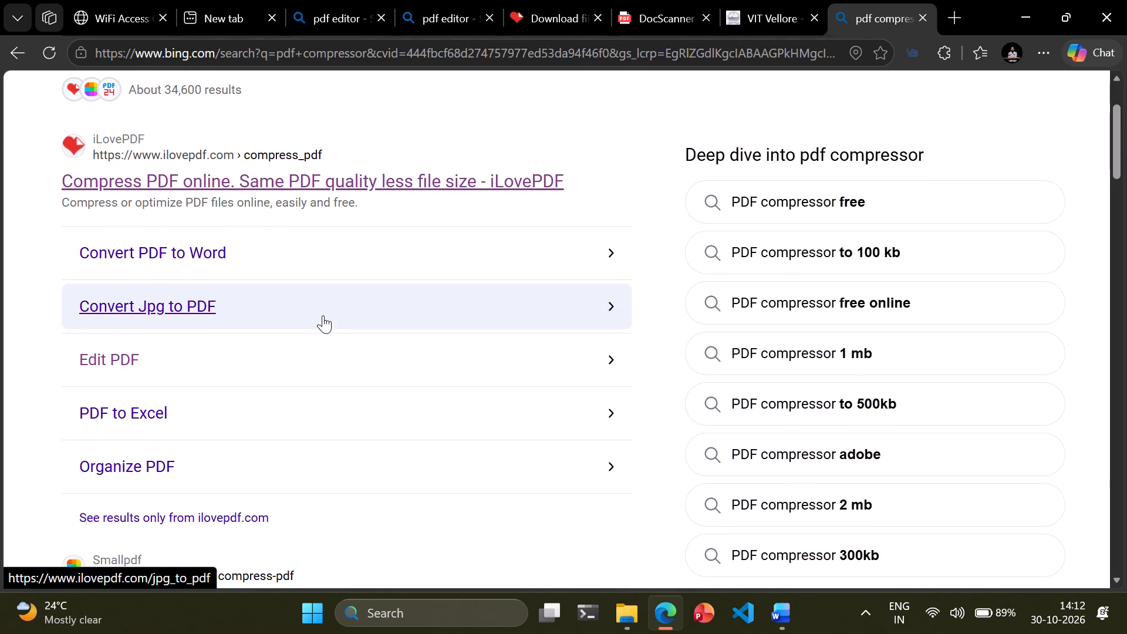
pyautogui.scroll(-3, 323, 315)
pyautogui.scroll(1, 323, 315)
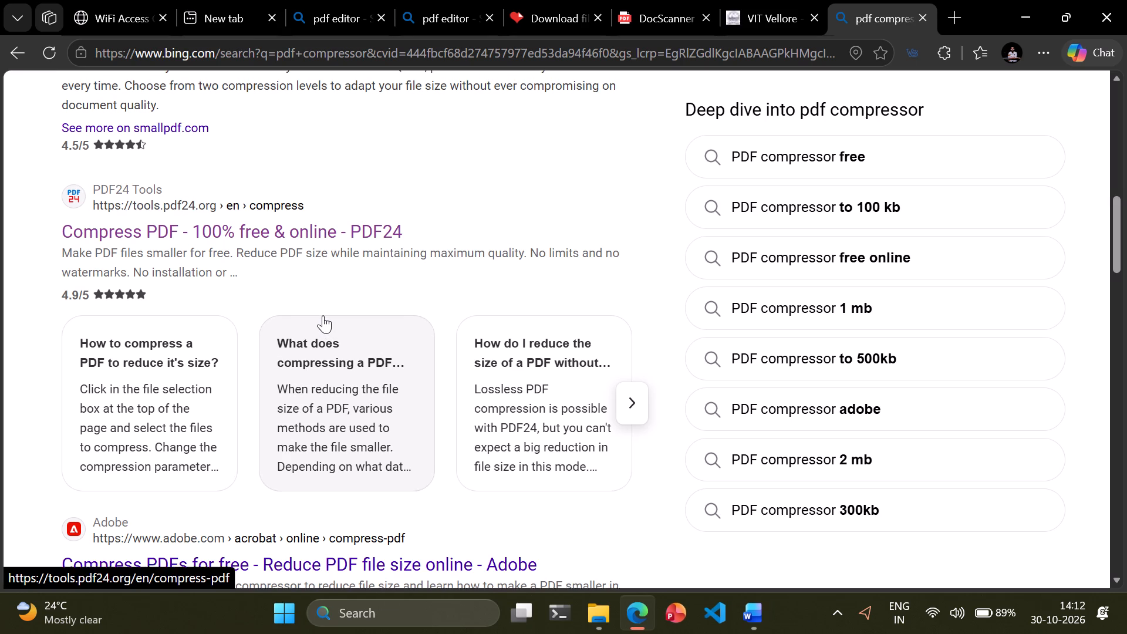
pyautogui.scroll(9, 323, 315)
pyautogui.scroll(-2, 323, 315)
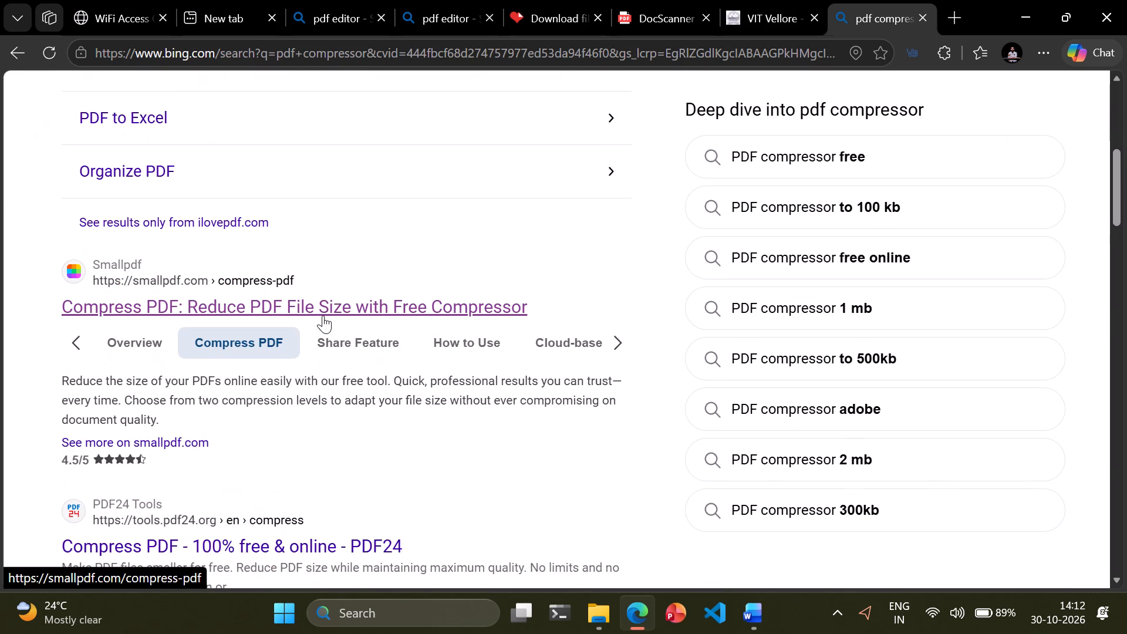
pyautogui.scroll(-1, 323, 315)
pyautogui.click(247, 303)
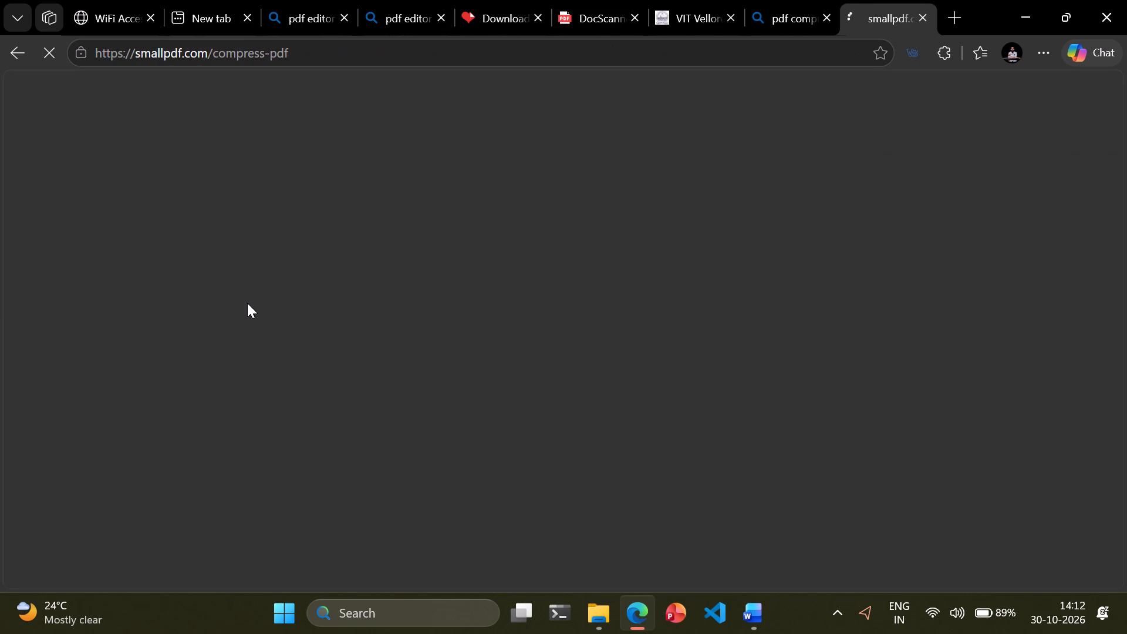
# Load DocScanner 30 Oct 2026 13-46.pdf from Downloads into Smallpdf and compress it at the Basic level.
pyautogui.click(554, 352)
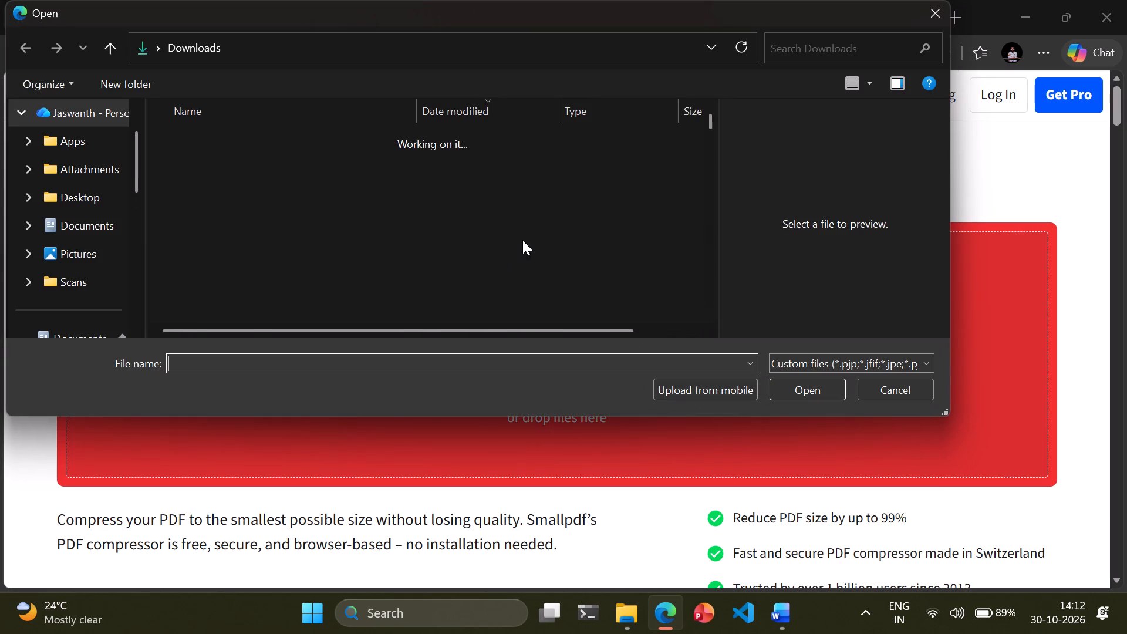
pyautogui.click(334, 217)
pyautogui.press('Return')
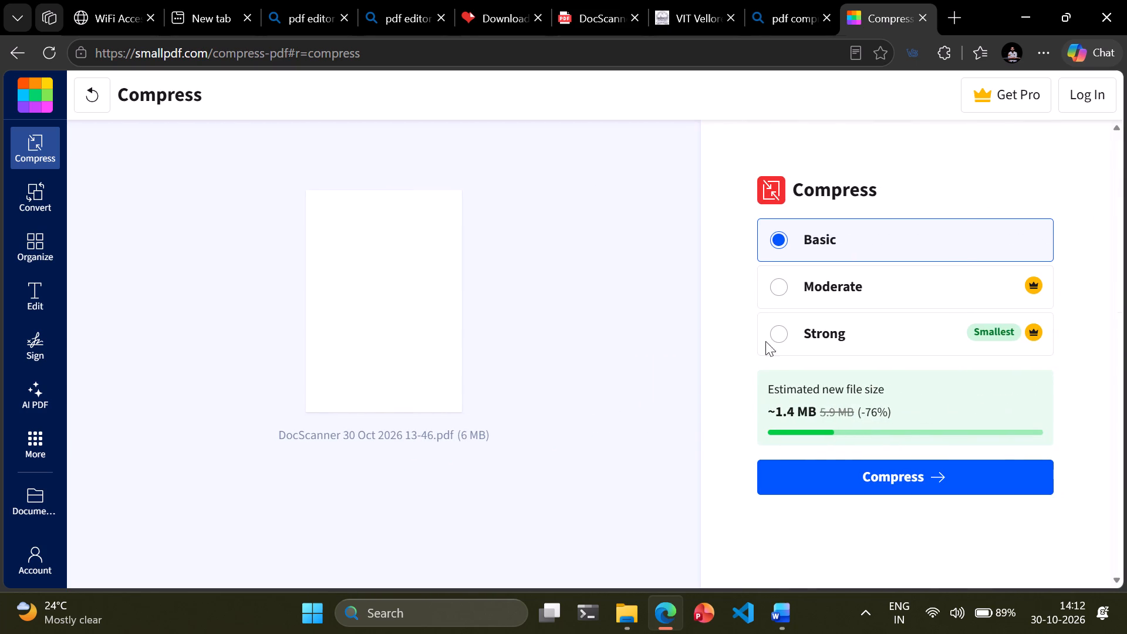
pyautogui.click(901, 476)
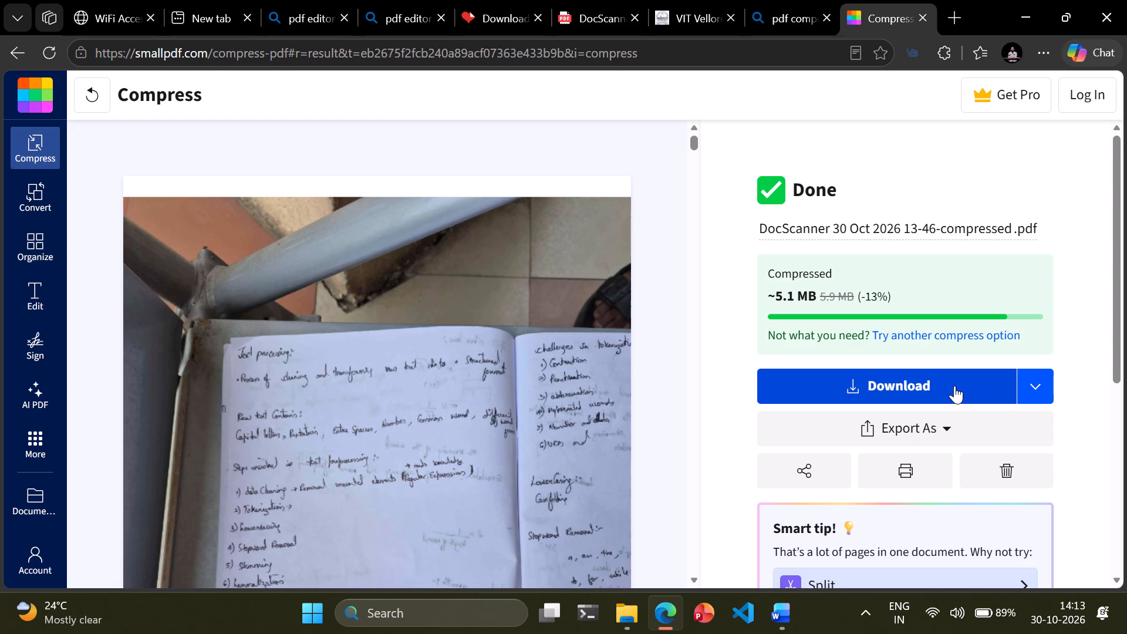
# Examine the download and save options offered for the compressed PDF.
pyautogui.click(1030, 386)
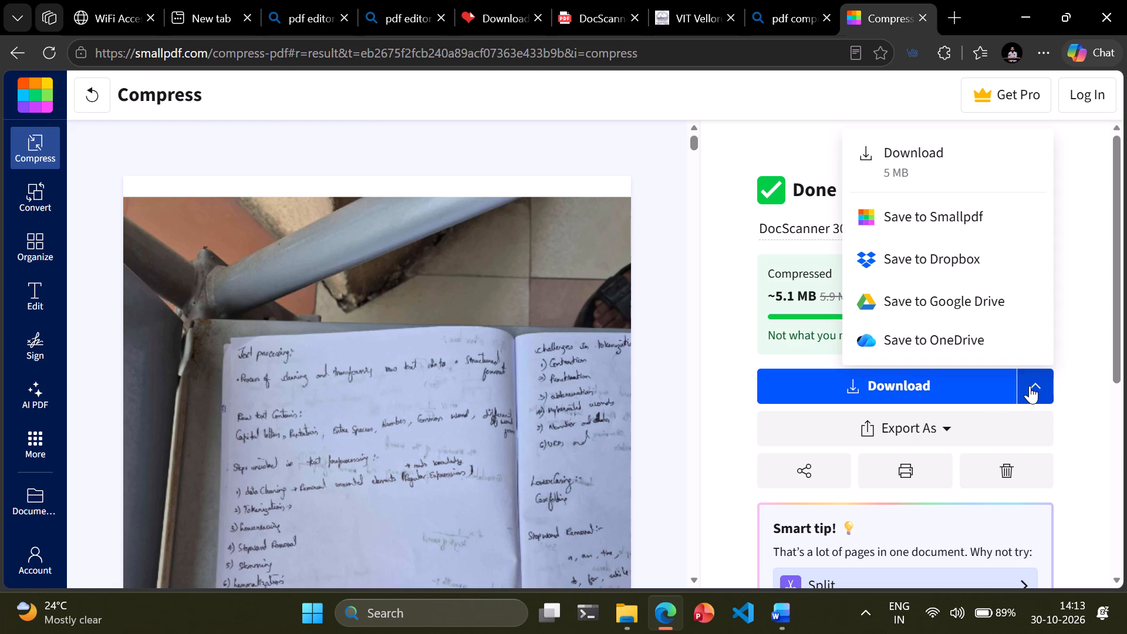
pyautogui.click(1030, 386)
pyautogui.click(1030, 386)
pyautogui.click(1030, 386)
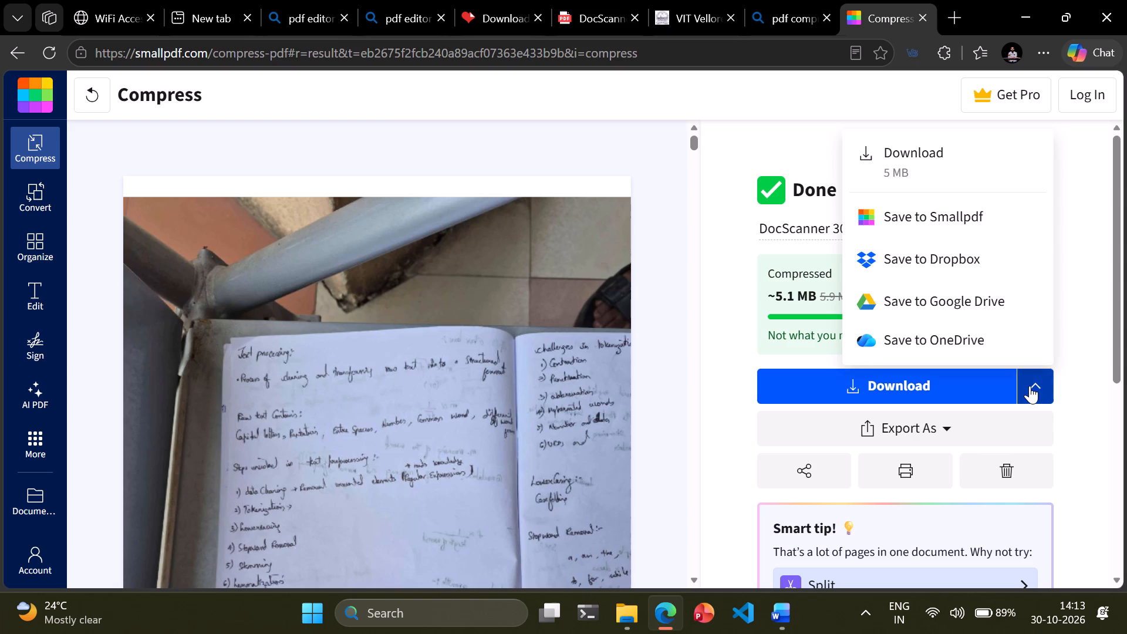
pyautogui.scroll(-1, 944, 400)
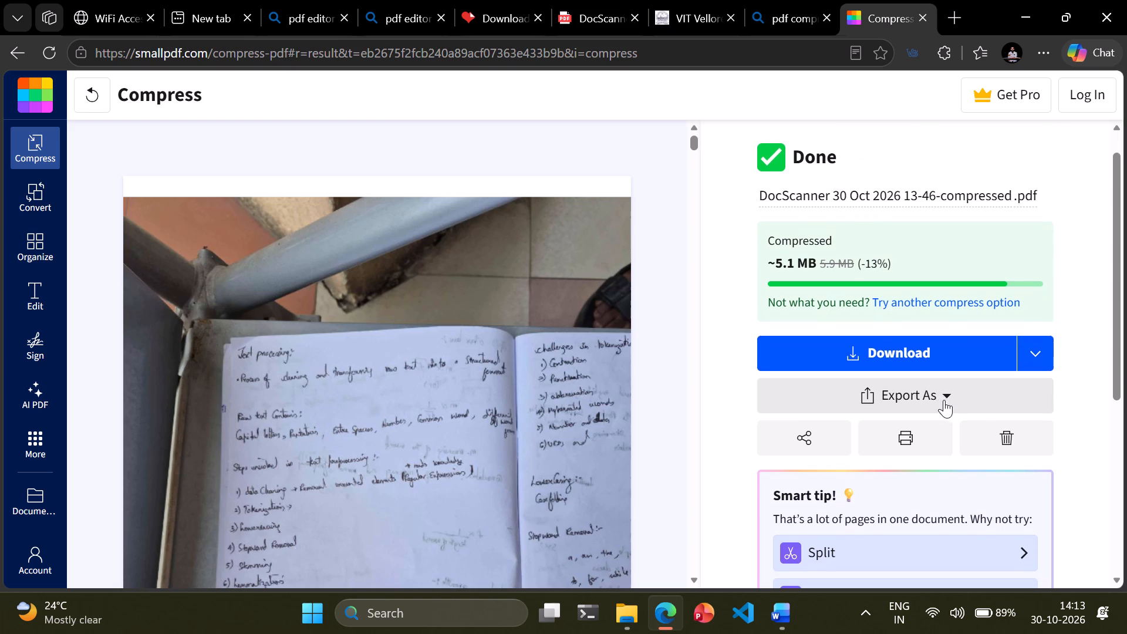
pyautogui.scroll(-1, 944, 400)
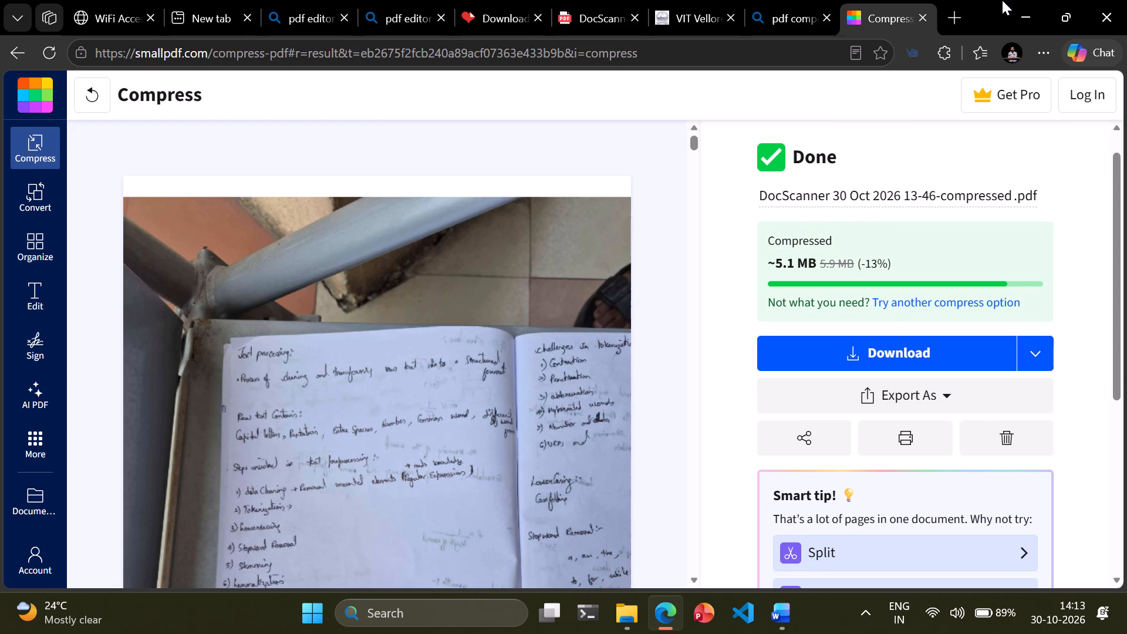
# Minimize the browser and switch to the DocScanner 30 Oct 2026 13-46 document in Word.
pyautogui.click(1011, 4)
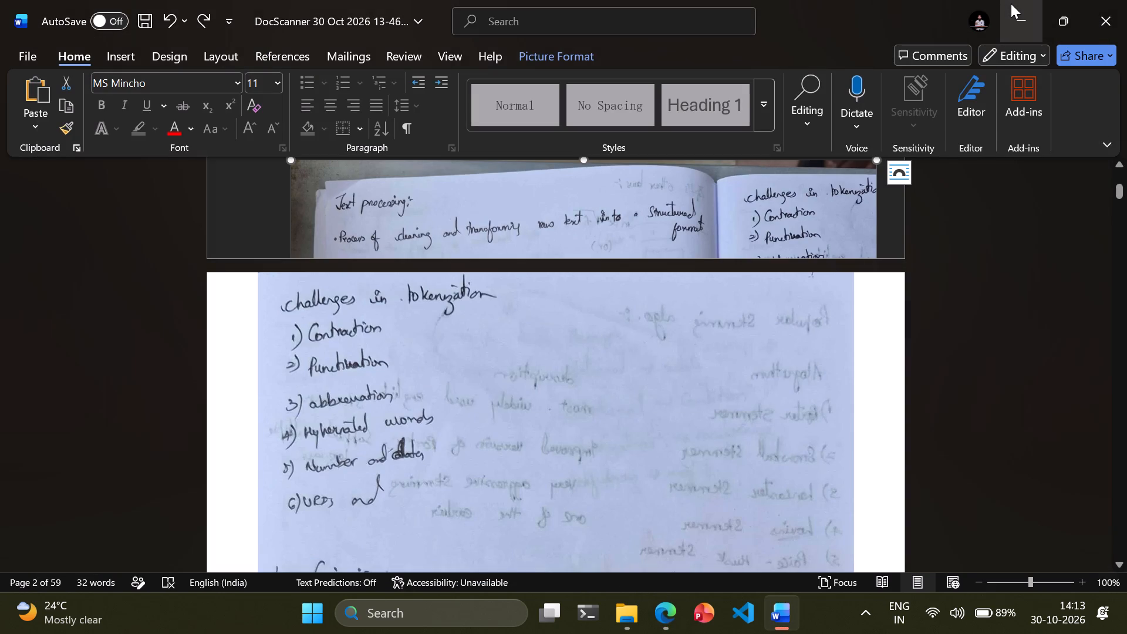